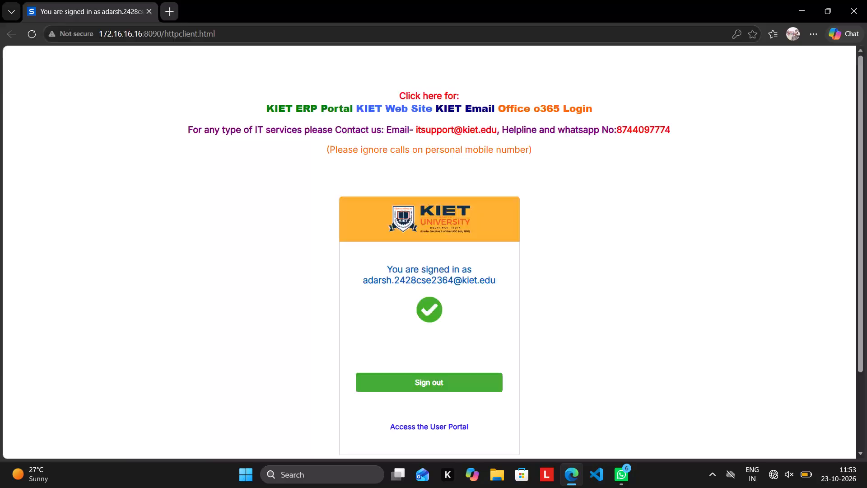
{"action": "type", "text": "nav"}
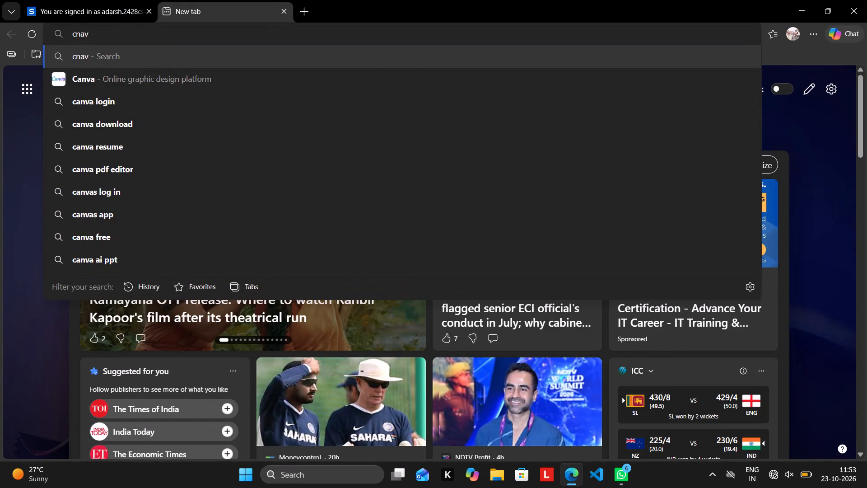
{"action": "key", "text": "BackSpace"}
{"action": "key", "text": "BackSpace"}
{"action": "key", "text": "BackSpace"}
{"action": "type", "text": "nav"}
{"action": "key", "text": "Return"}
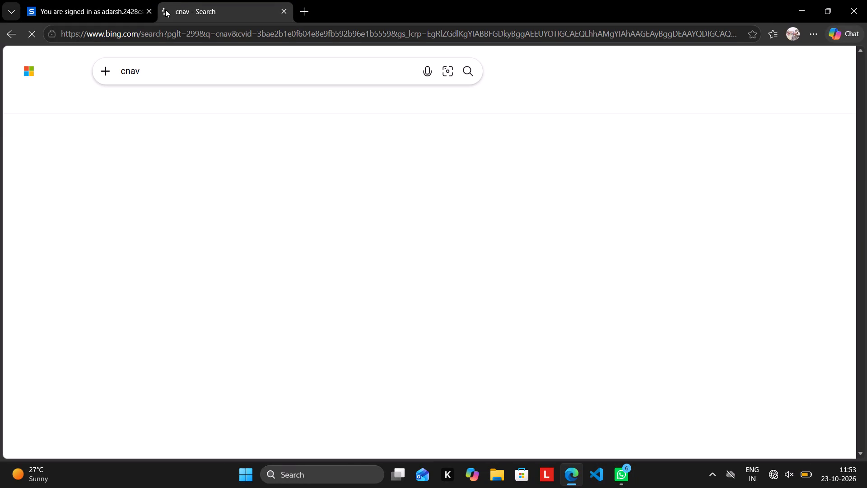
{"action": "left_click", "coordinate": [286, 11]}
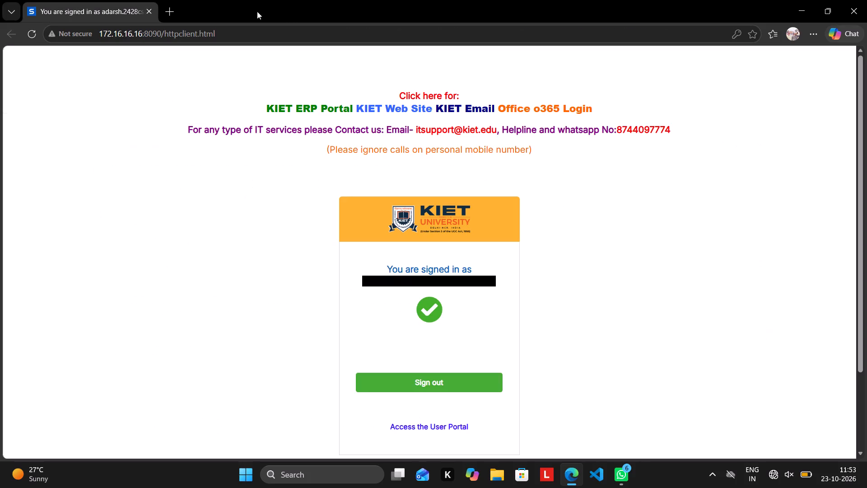
Search the web for "canva" in a new tab, open the Canva site, and close the search results.
{"action": "left_click", "coordinate": [172, 11]}
{"action": "type", "text": "canva"}
{"action": "key", "text": "Return"}
{"action": "left_click", "coordinate": [117, 178]}
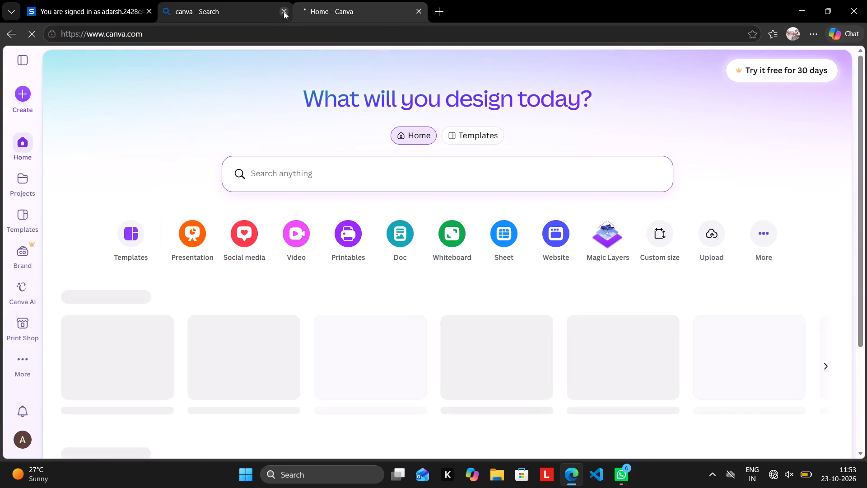
{"action": "left_click", "coordinate": [284, 11]}
Open the Finance_Intelligence_Platform presentation from the recent designs.
{"action": "scroll", "coordinate": [218, 386], "scroll_direction": "down", "scroll_amount": 1}
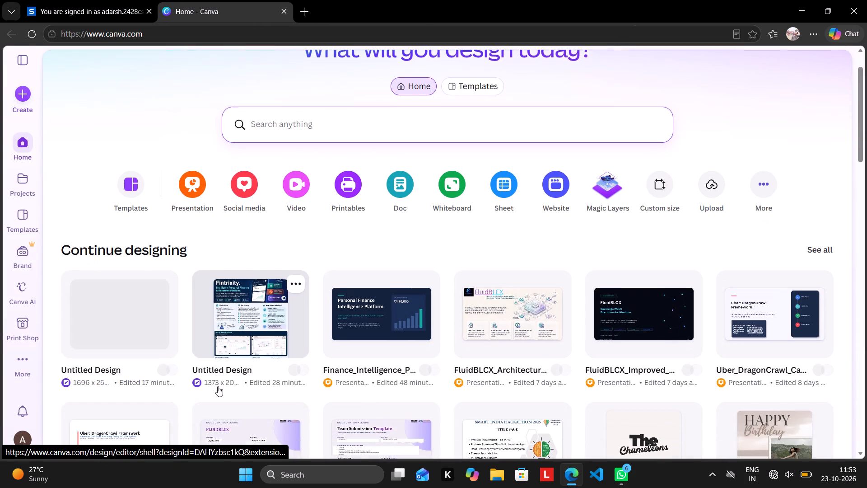
{"action": "scroll", "coordinate": [218, 386], "scroll_direction": "down", "scroll_amount": 1}
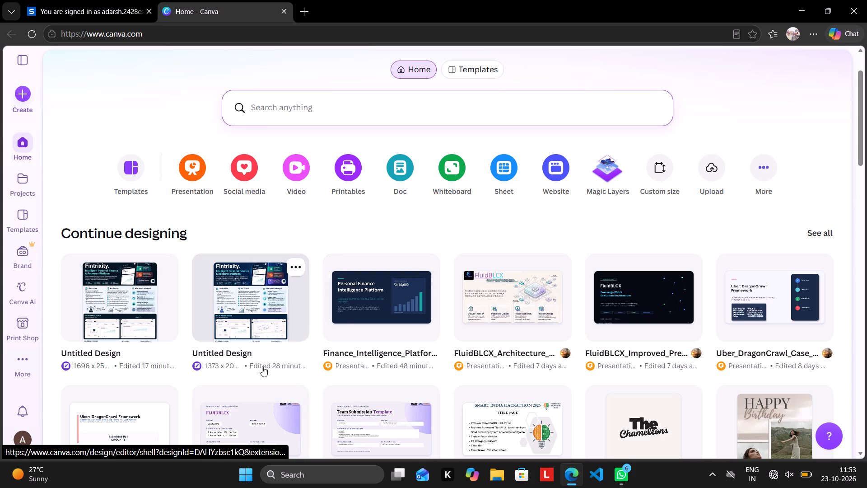
{"action": "left_click", "coordinate": [345, 306]}
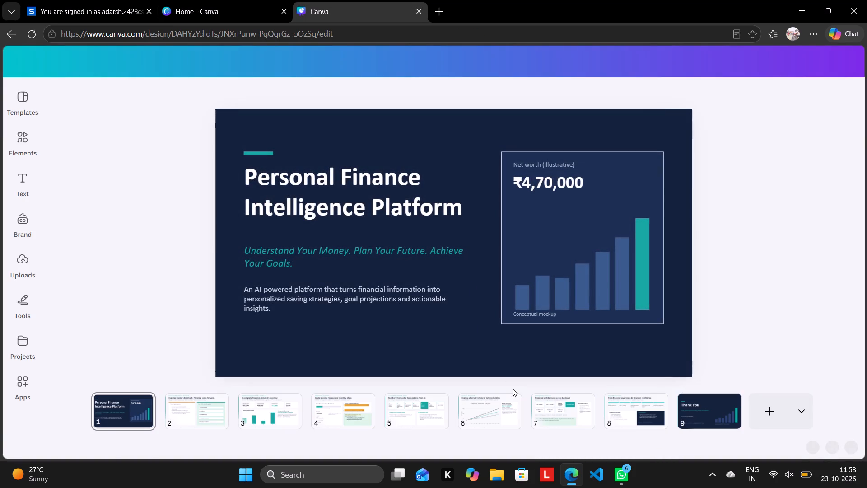
Review the presentation's content slides from page 2 through page 8, and return to the title slide.
{"action": "left_click", "coordinate": [205, 392]}
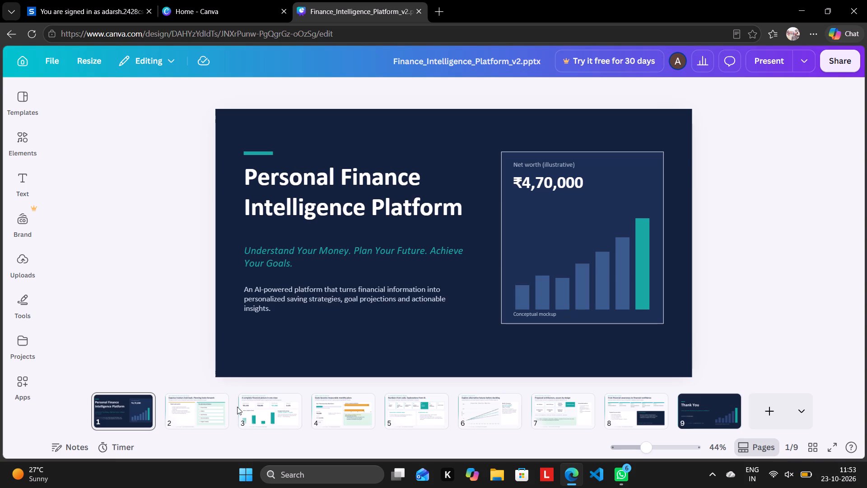
{"action": "left_click", "coordinate": [194, 401]}
{"action": "left_click", "coordinate": [276, 418]}
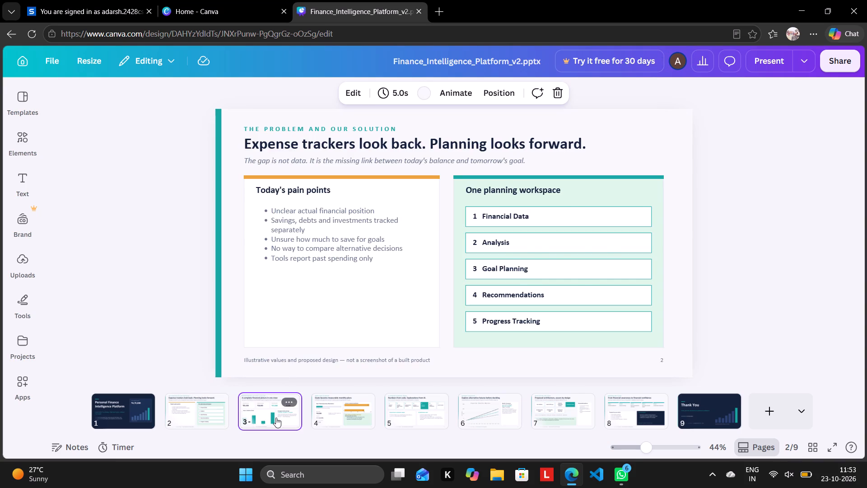
{"action": "left_click", "coordinate": [340, 414]}
{"action": "left_click", "coordinate": [393, 412]}
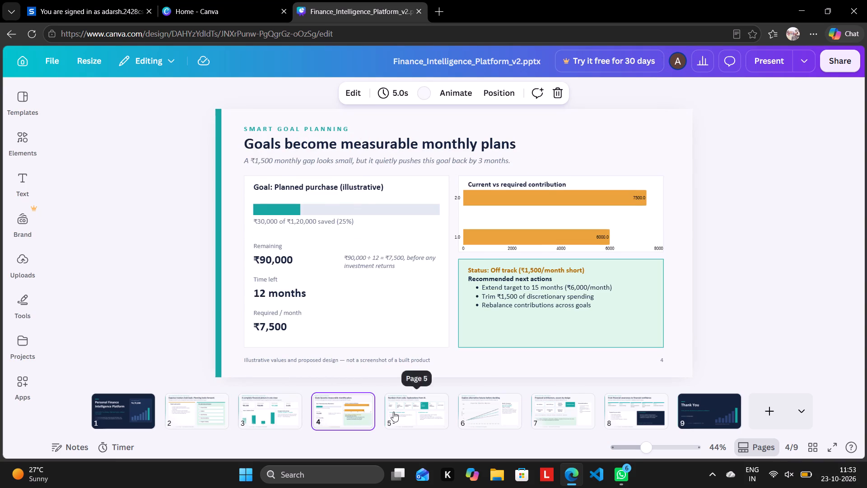
{"action": "left_click", "coordinate": [271, 402]}
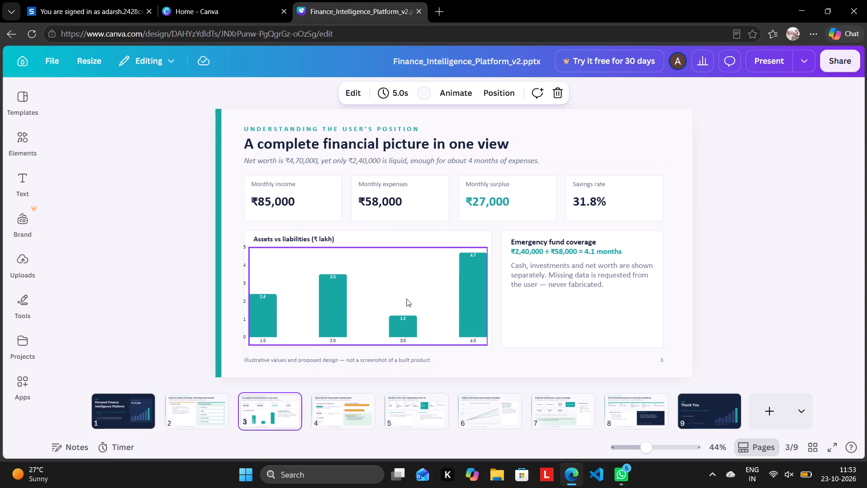
{"action": "left_click", "coordinate": [429, 412]}
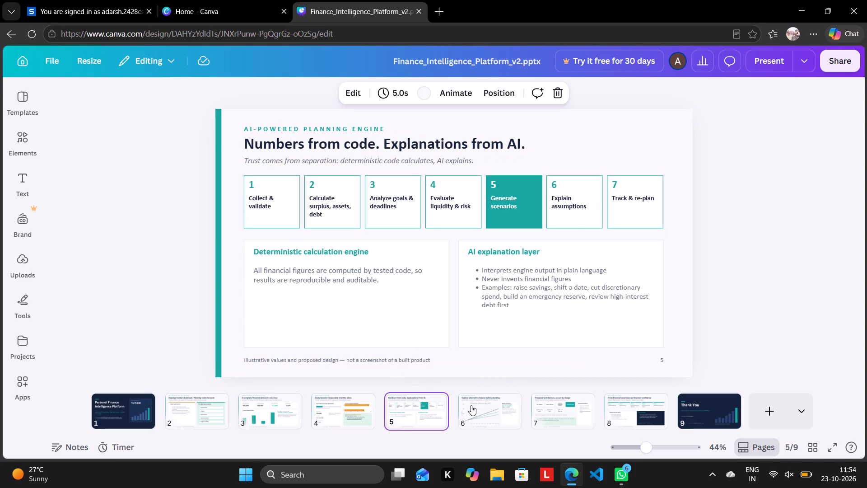
{"action": "left_click", "coordinate": [471, 405]}
{"action": "left_click", "coordinate": [558, 399]}
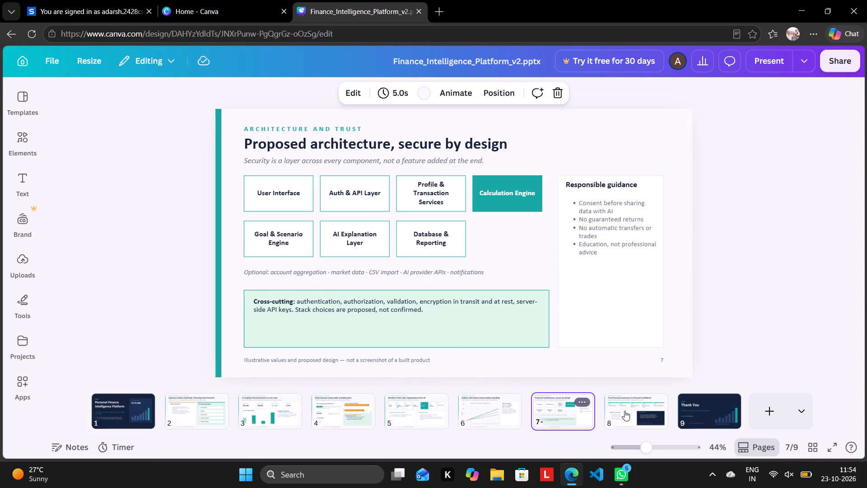
{"action": "left_click", "coordinate": [647, 417]}
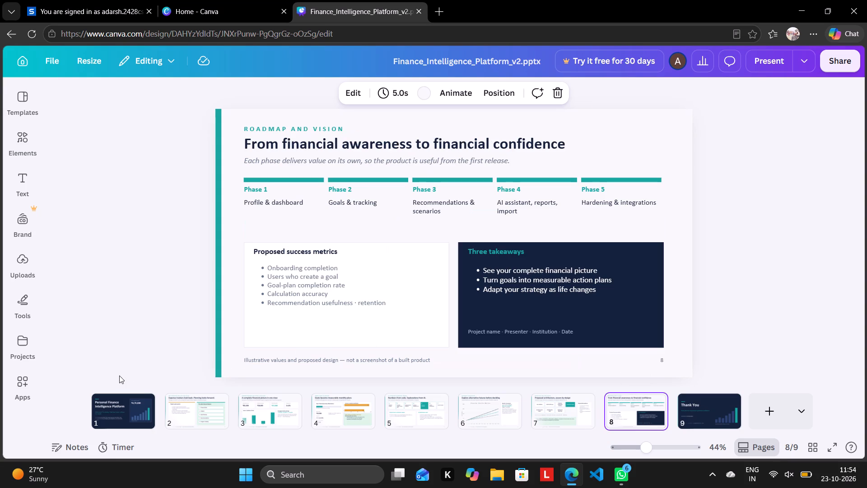
{"action": "left_click", "coordinate": [122, 402]}
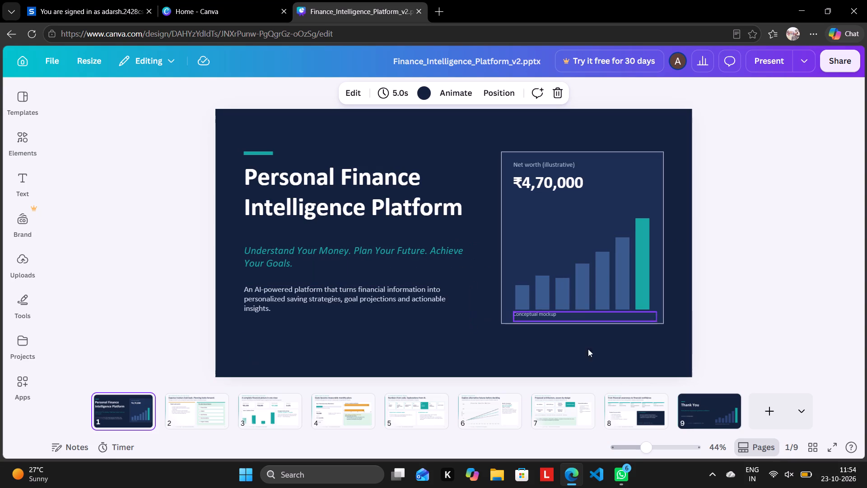
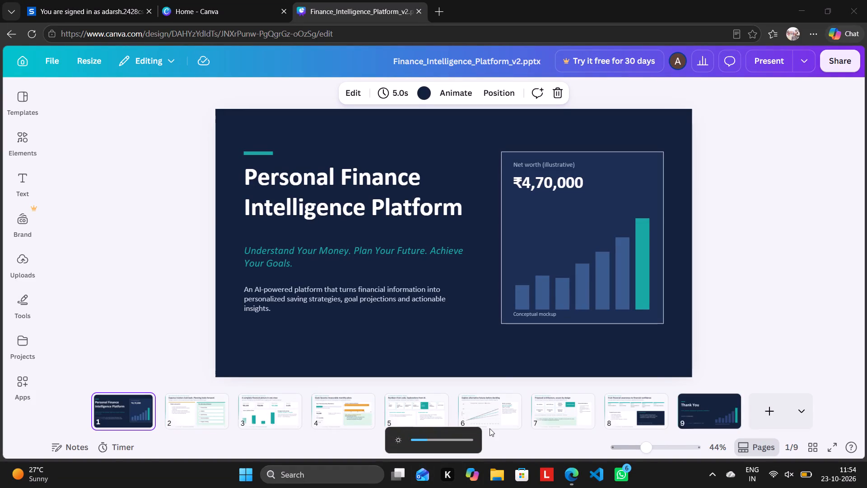
Switch to File Explorer and view poster2.png and poster1.png from the Downloads folder, closing each image.
{"action": "left_click", "coordinate": [497, 468]}
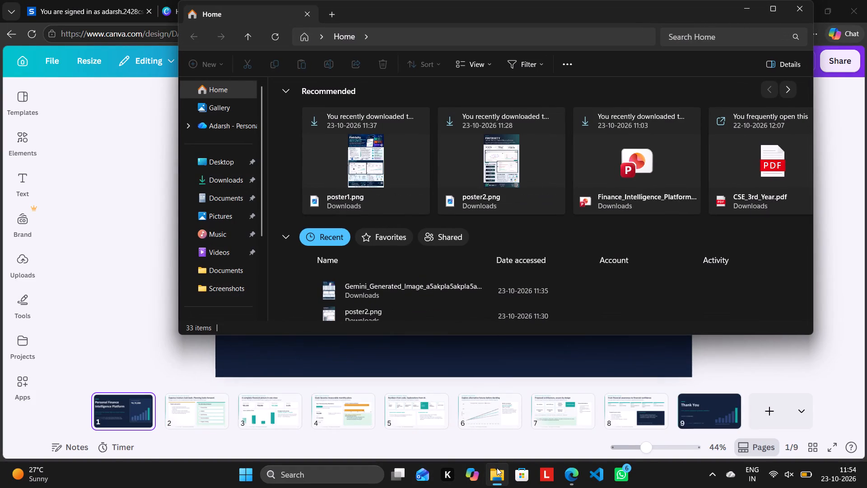
{"action": "left_click", "coordinate": [216, 181]}
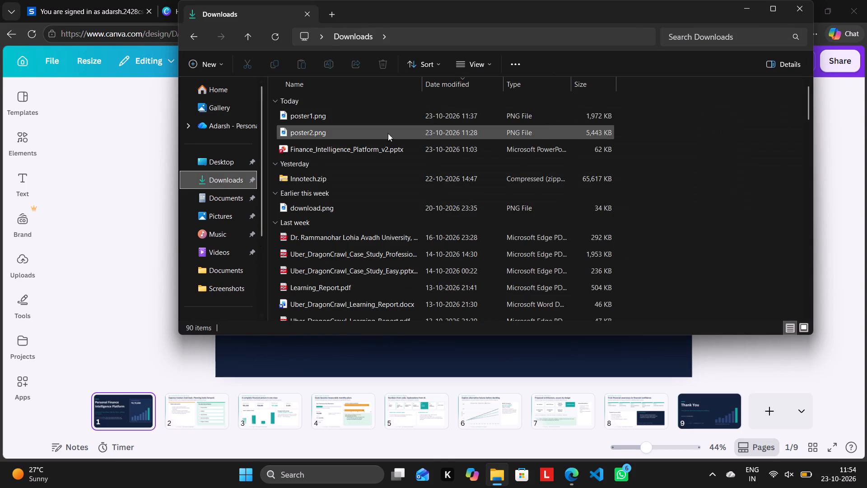
{"action": "left_click", "coordinate": [234, 198]}
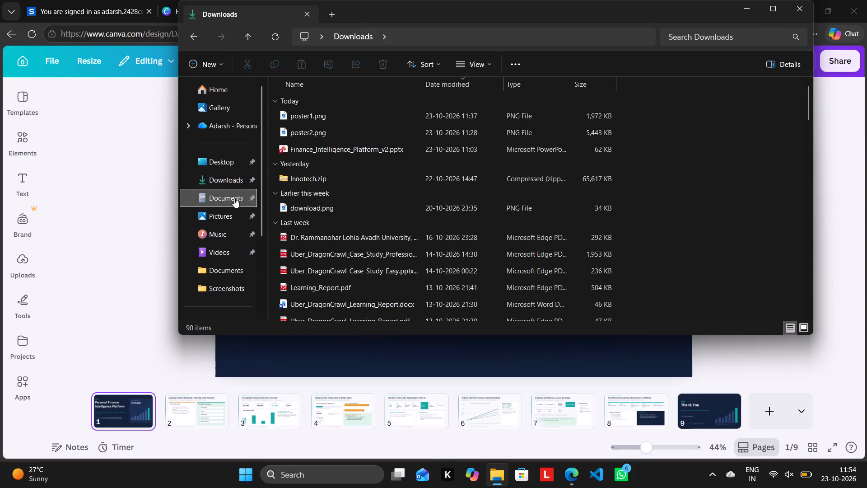
{"action": "left_click", "coordinate": [225, 180]}
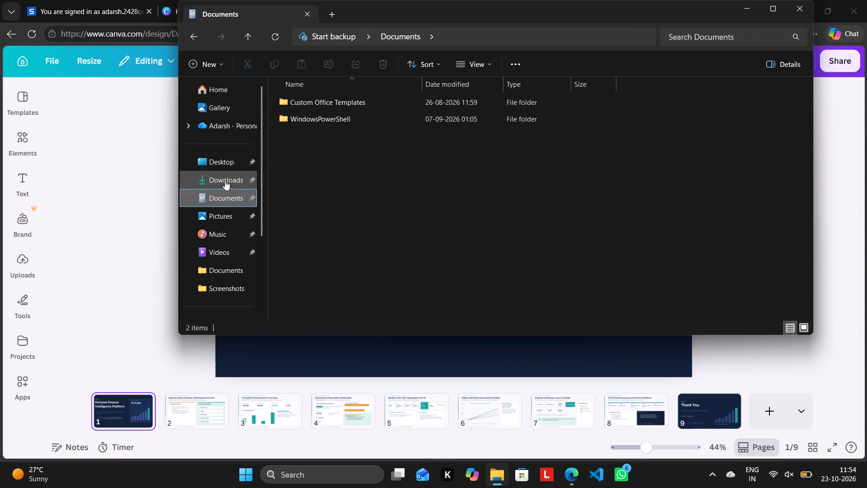
{"action": "double_click", "coordinate": [313, 135]}
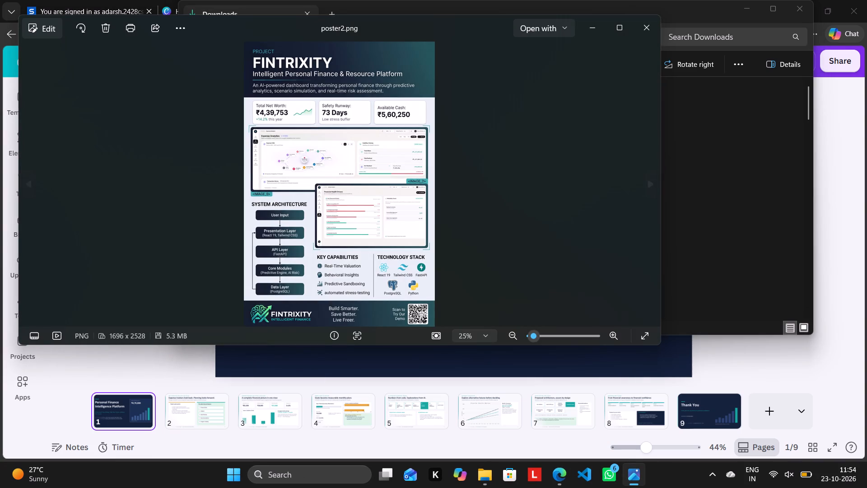
{"action": "left_click", "coordinate": [649, 28]}
{"action": "double_click", "coordinate": [351, 113]}
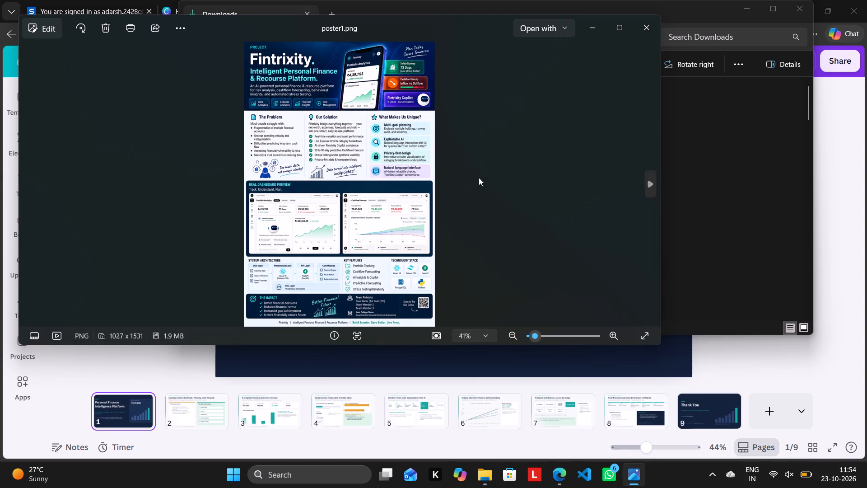
{"action": "left_click", "coordinate": [637, 27]}
Reopen poster1.png and examine its problem, solution and uniqueness sections up close.
{"action": "left_click", "coordinate": [394, 130]}
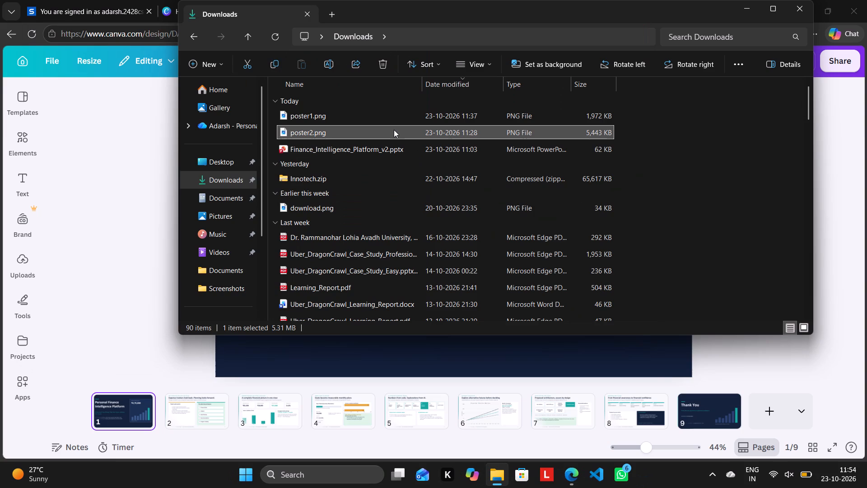
{"action": "double_click", "coordinate": [373, 117]}
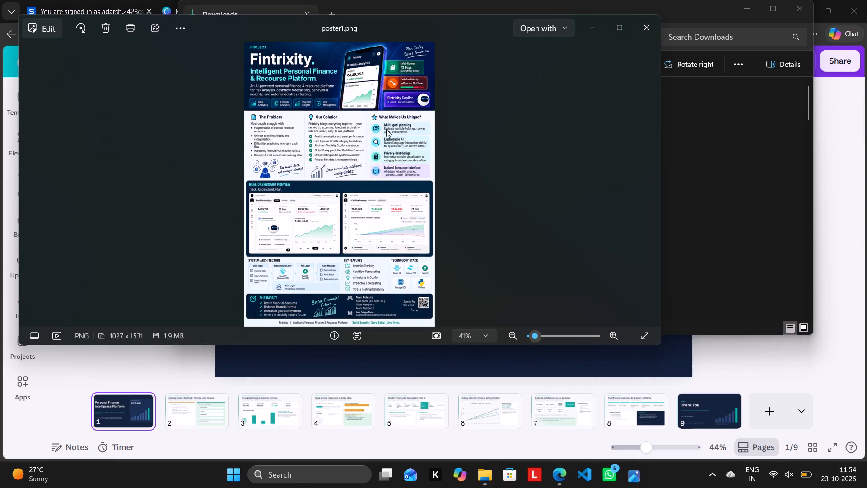
{"action": "scroll", "coordinate": [374, 137], "scroll_direction": "up", "scroll_amount": 7, "text": "ctrl"}
{"action": "scroll", "coordinate": [374, 137], "scroll_direction": "up", "scroll_amount": 4}
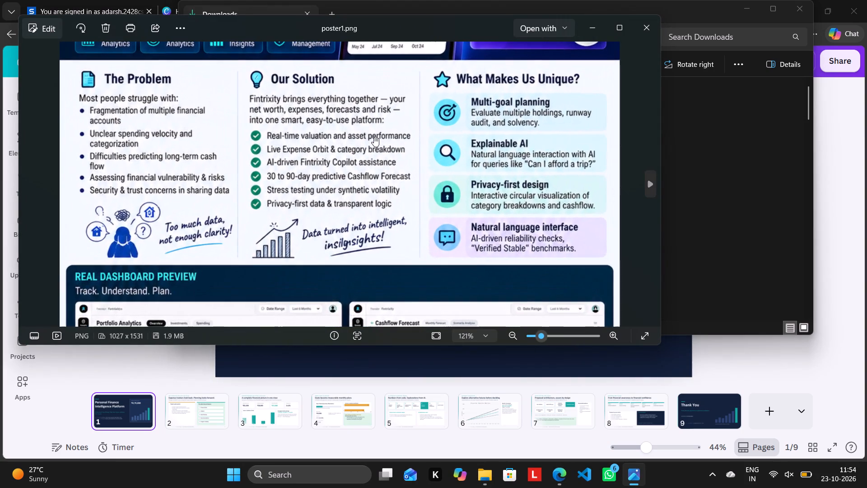
{"action": "scroll", "coordinate": [374, 137], "scroll_direction": "down", "scroll_amount": 13, "text": "ctrl"}
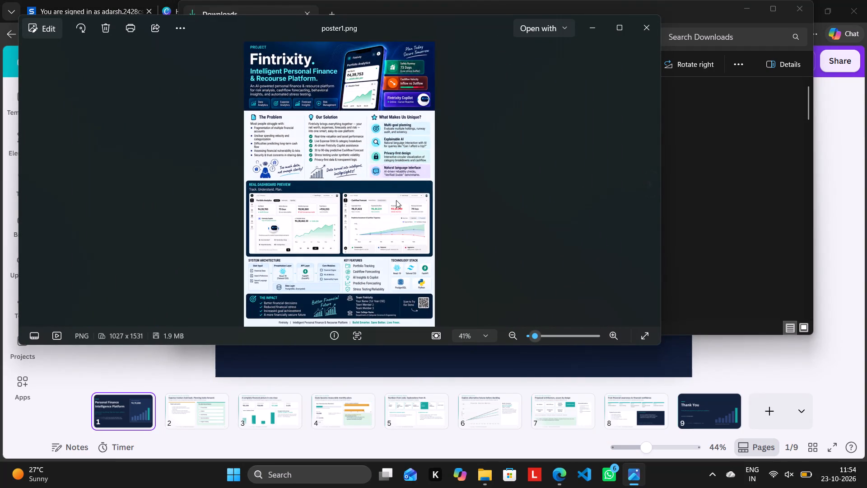
{"action": "scroll", "coordinate": [375, 273], "scroll_direction": "up", "scroll_amount": 7, "text": "ctrl"}
{"action": "scroll", "coordinate": [375, 273], "scroll_direction": "down", "scroll_amount": 3}
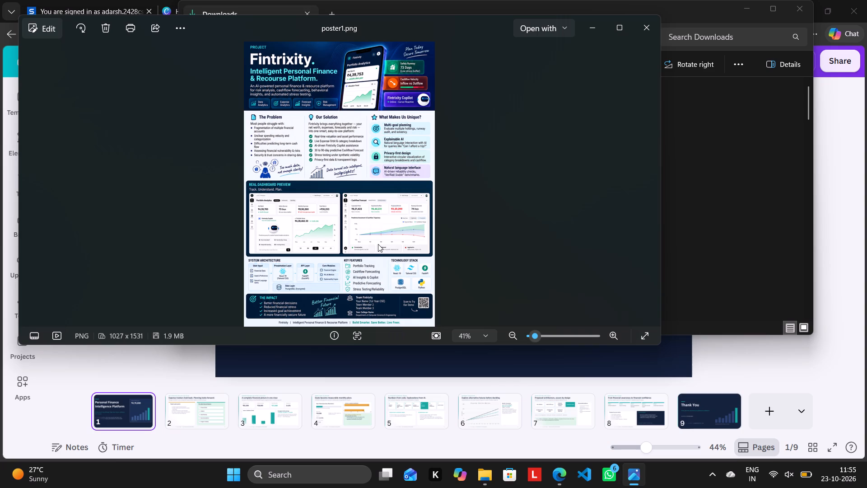
Examine the poster's dashboard preview, system architecture, key features and technology stack sections at closer zoom.
{"action": "scroll", "coordinate": [378, 244], "scroll_direction": "up", "scroll_amount": 8, "text": "ctrl"}
{"action": "scroll", "coordinate": [378, 244], "scroll_direction": "down", "scroll_amount": 3}
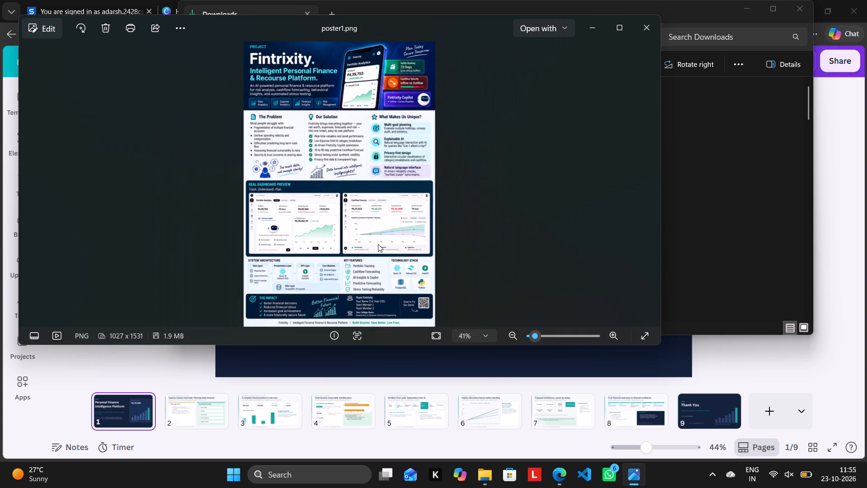
{"action": "scroll", "coordinate": [378, 244], "scroll_direction": "up", "scroll_amount": 5, "text": "ctrl"}
{"action": "left_click_drag", "start_coordinate": [392, 241], "coordinate": [403, 77]}
{"action": "scroll", "coordinate": [381, 260], "scroll_direction": "up", "scroll_amount": 5, "text": "ctrl"}
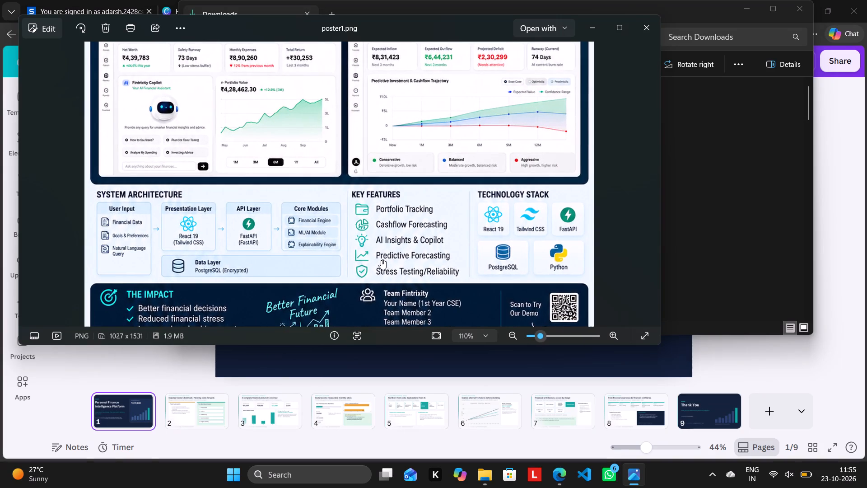
{"action": "left_click_drag", "start_coordinate": [381, 260], "coordinate": [371, 131]}
{"action": "scroll", "coordinate": [396, 193], "scroll_direction": "down", "scroll_amount": 3, "text": "ctrl"}
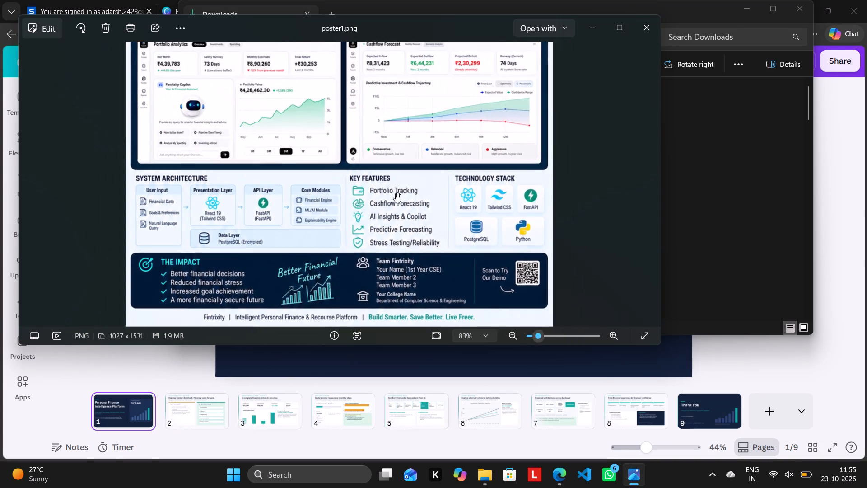
{"action": "scroll", "coordinate": [396, 193], "scroll_direction": "up", "scroll_amount": 2}
{"action": "scroll", "coordinate": [396, 193], "scroll_direction": "down", "scroll_amount": 8, "text": "ctrl"}
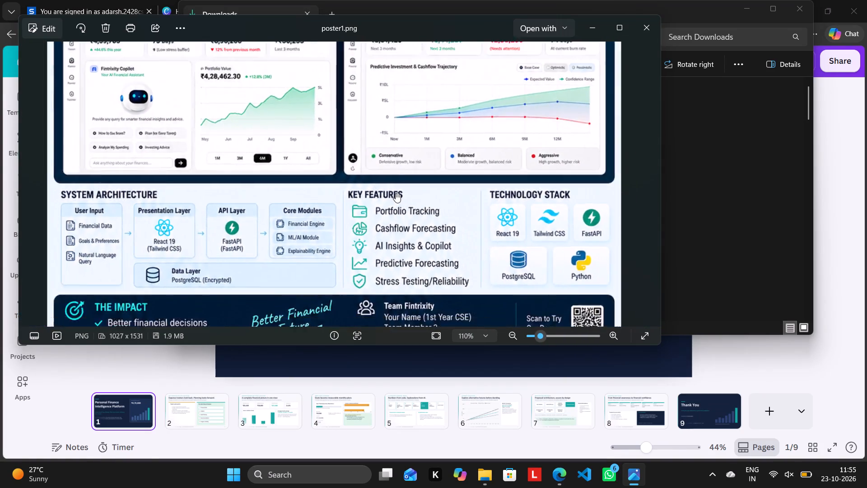
{"action": "scroll", "coordinate": [396, 193], "scroll_direction": "down", "scroll_amount": 8, "text": "ctrl"}
{"action": "scroll", "coordinate": [396, 193], "scroll_direction": "up", "scroll_amount": 5}
{"action": "scroll", "coordinate": [396, 193], "scroll_direction": "down", "scroll_amount": 7, "text": "ctrl"}
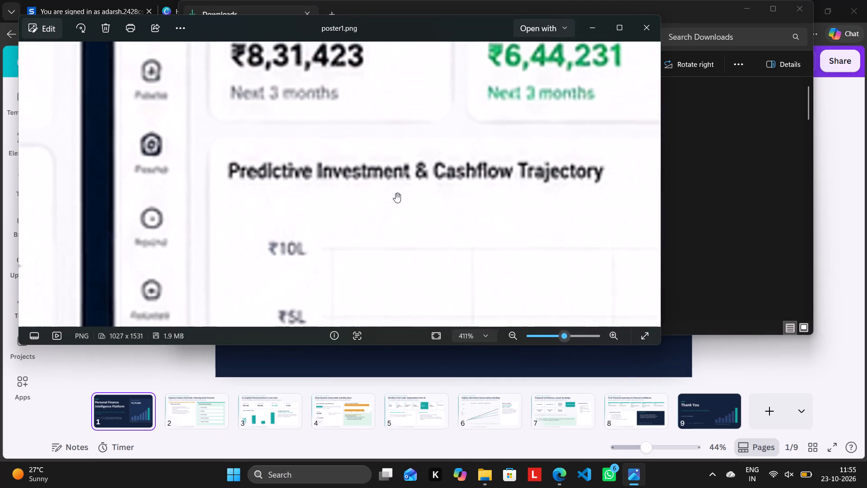
{"action": "scroll", "coordinate": [396, 193], "scroll_direction": "down", "scroll_amount": 15, "text": "ctrl"}
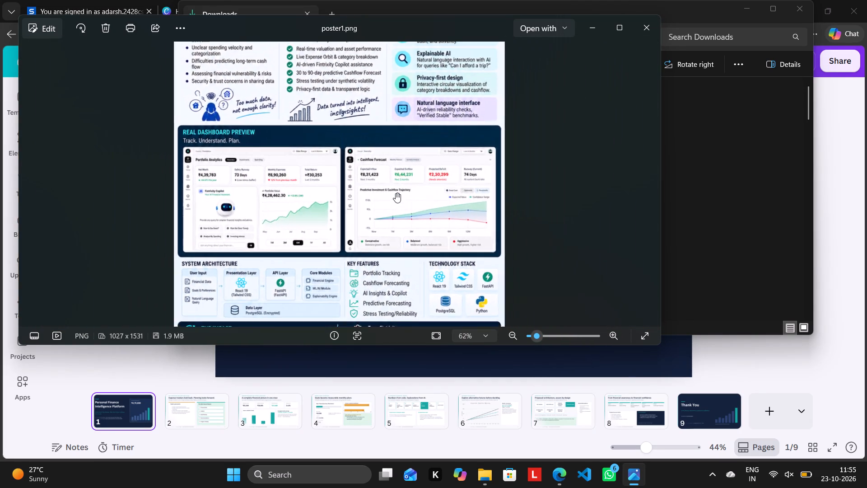
Look over the whole poster from its header to its footer, and close the image.
{"action": "left_click_drag", "start_coordinate": [359, 169], "coordinate": [357, 211]}
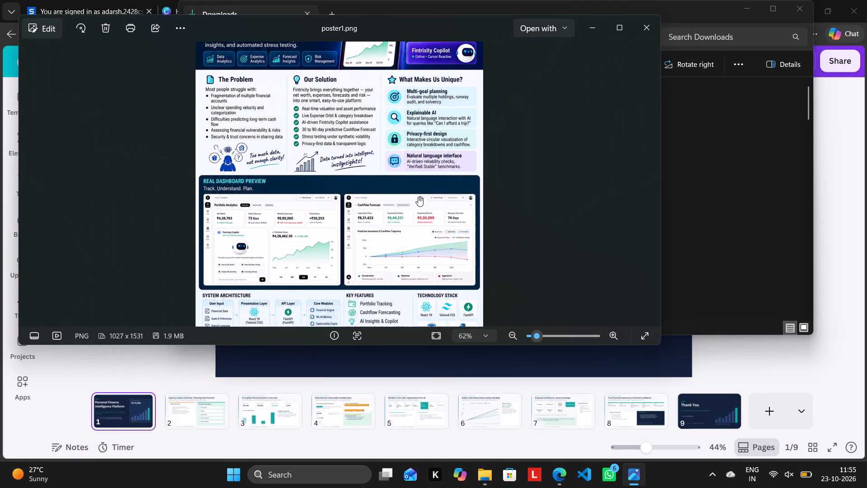
{"action": "left_click_drag", "start_coordinate": [331, 150], "coordinate": [331, 282]}
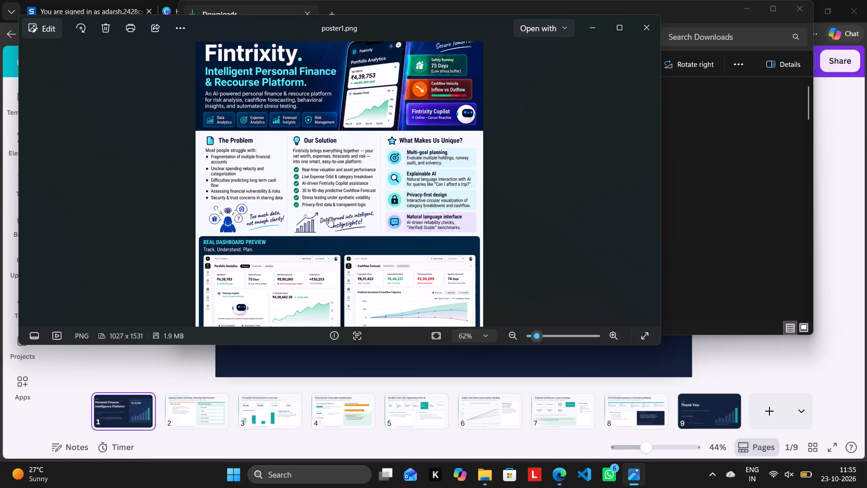
{"action": "left_click_drag", "start_coordinate": [317, 218], "coordinate": [343, 9]}
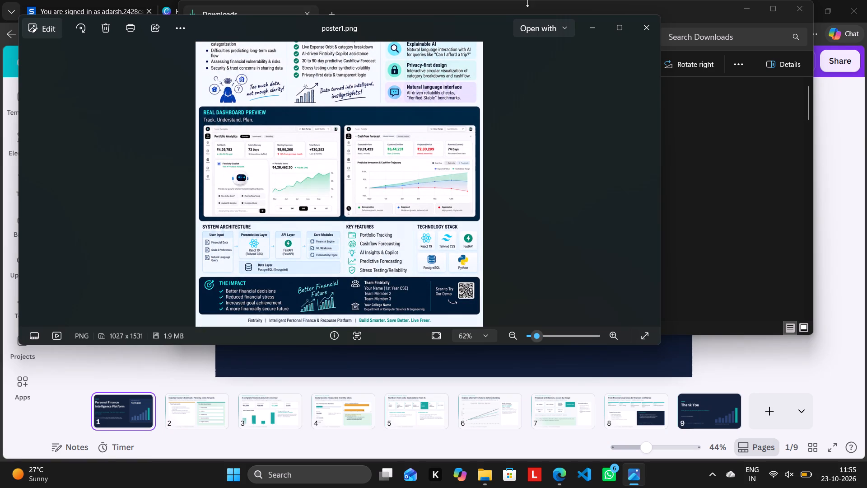
{"action": "left_click_drag", "start_coordinate": [430, 136], "coordinate": [422, 354]}
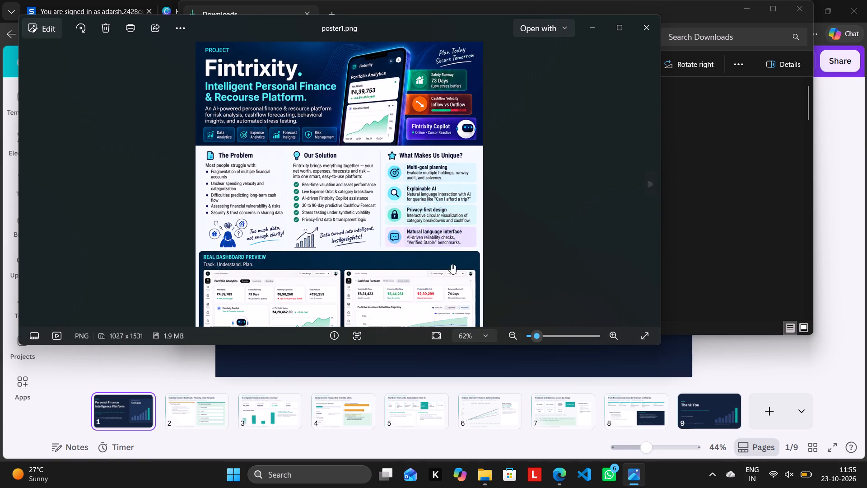
{"action": "left_click_drag", "start_coordinate": [388, 227], "coordinate": [449, 0]}
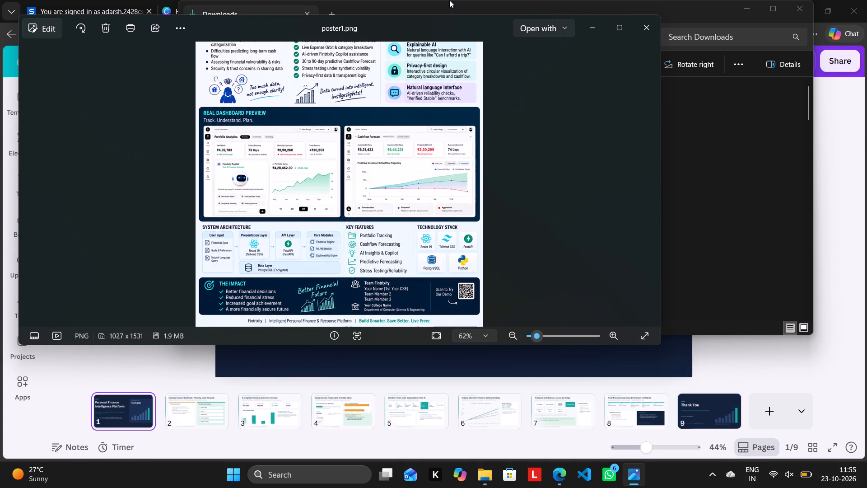
{"action": "left_click_drag", "start_coordinate": [350, 190], "coordinate": [326, 320]}
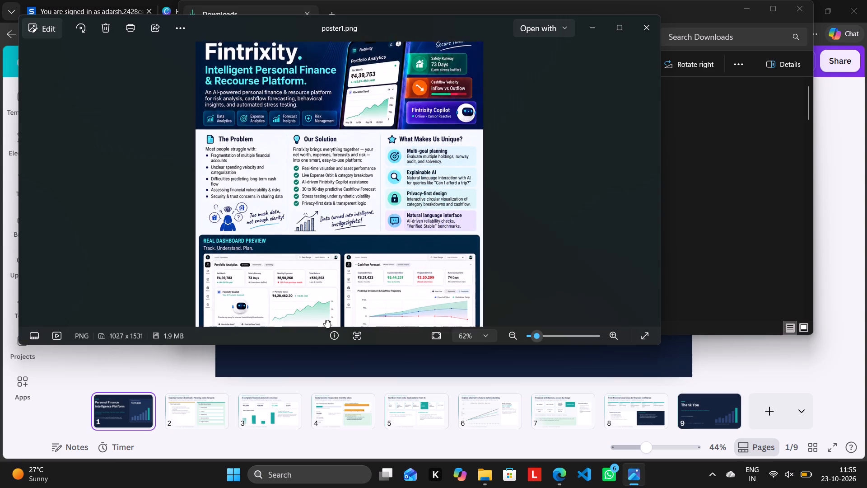
{"action": "left_click_drag", "start_coordinate": [326, 320], "coordinate": [476, 487]}
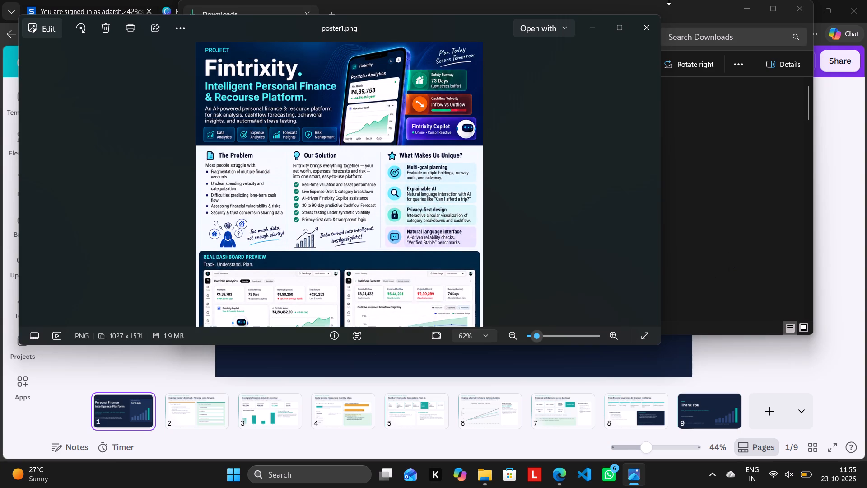
{"action": "left_click", "coordinate": [646, 23]}
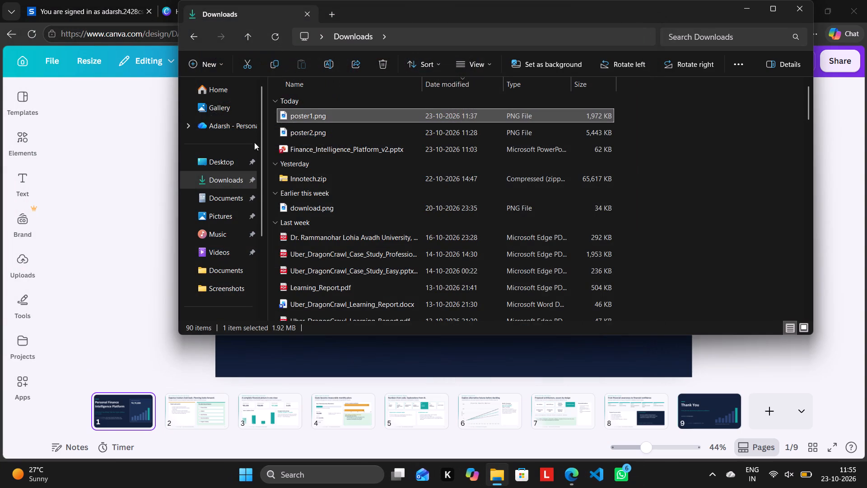
Copy the image Screenshot 2026-10-23 111845.png from the Screenshots folder inside Pictures.
{"action": "left_click", "coordinate": [213, 158]}
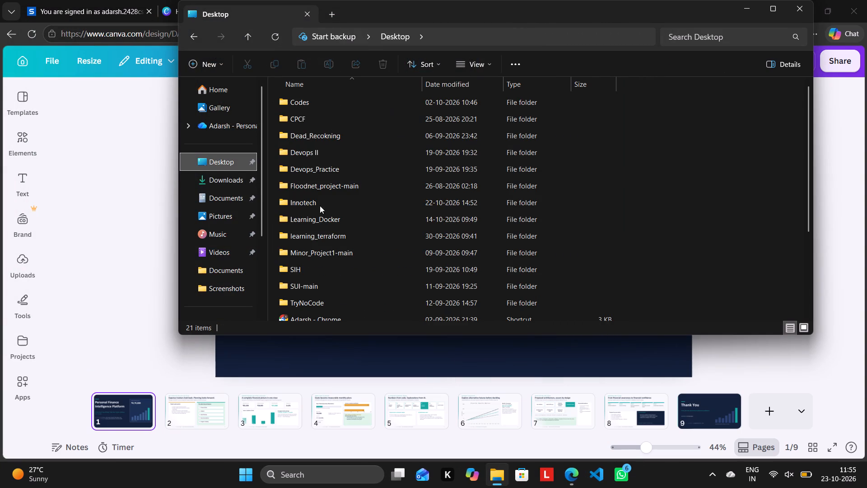
{"action": "left_click", "coordinate": [213, 217]}
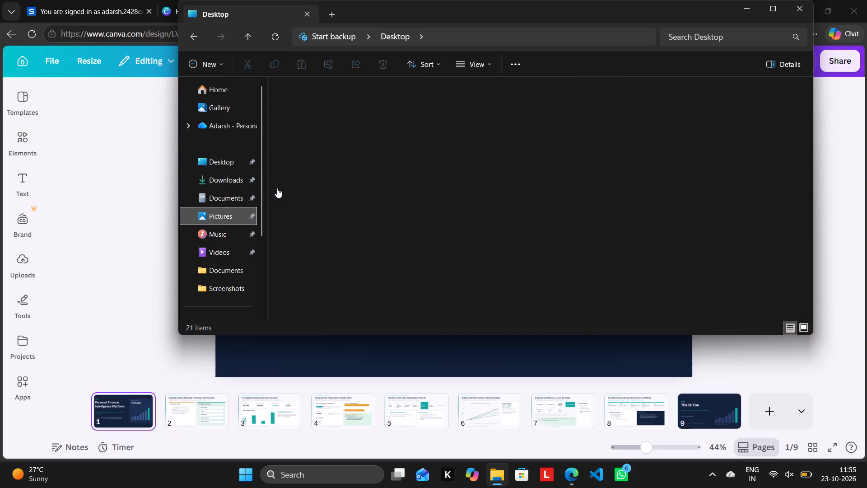
{"action": "double_click", "coordinate": [318, 112]}
{"action": "scroll", "coordinate": [477, 215], "scroll_direction": "down", "scroll_amount": 4}
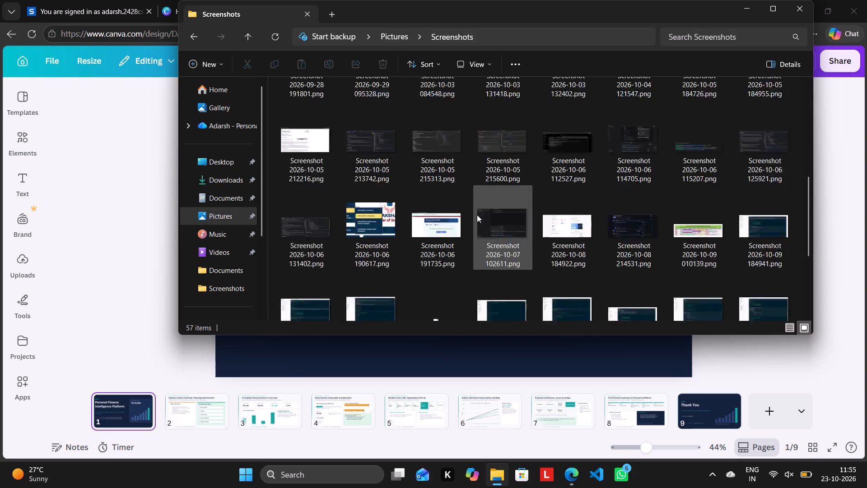
{"action": "scroll", "coordinate": [477, 215], "scroll_direction": "down", "scroll_amount": 13}
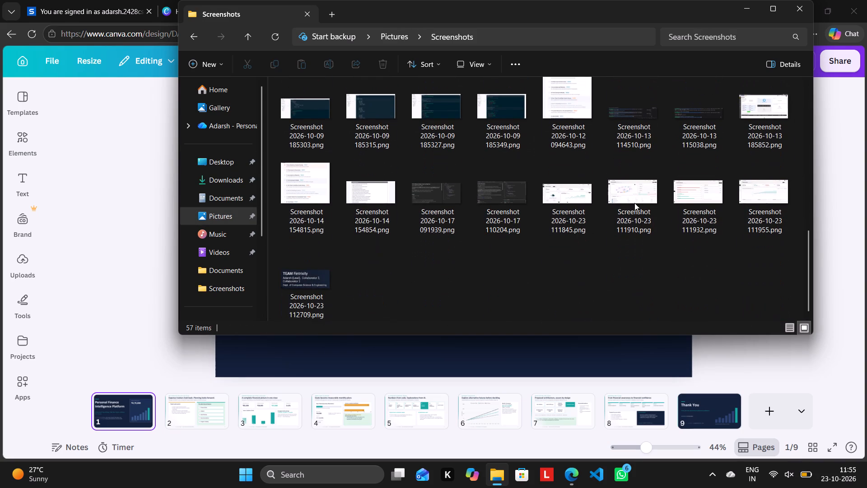
{"action": "left_click", "coordinate": [584, 200]}
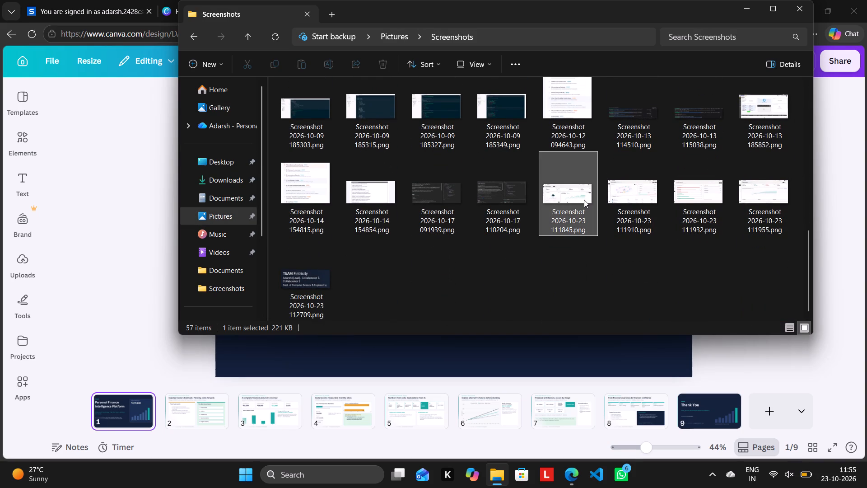
{"action": "left_click", "coordinate": [559, 197]}
{"action": "key", "text": "ctrl+c"}
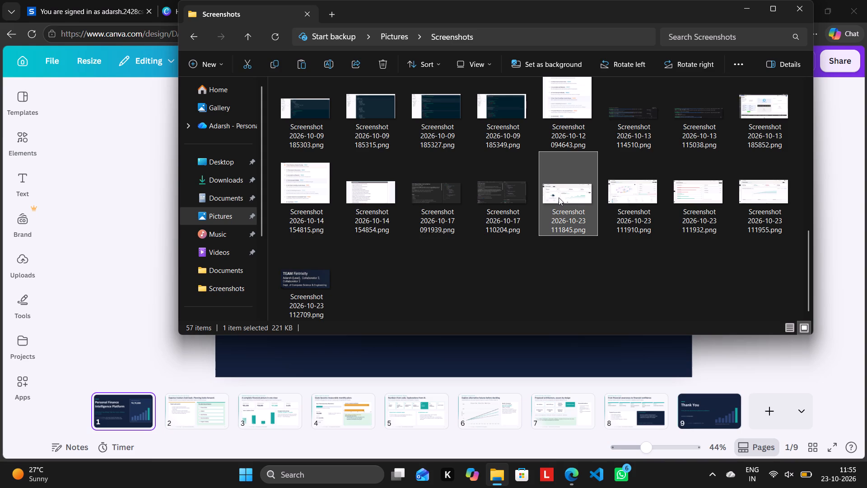
Switch back to the Canva presentation and delete the background card behind the net worth chart on the title slide.
{"action": "left_click", "coordinate": [161, 328]}
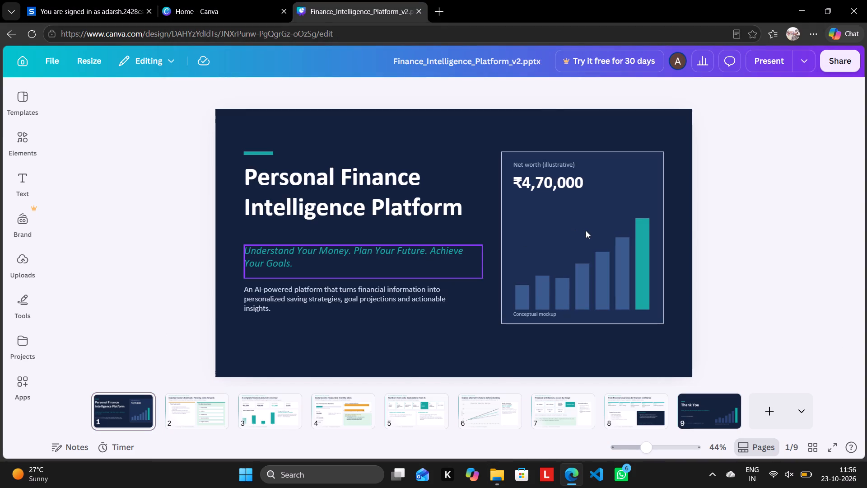
{"action": "left_click", "coordinate": [586, 230]}
{"action": "left_click", "coordinate": [605, 131]}
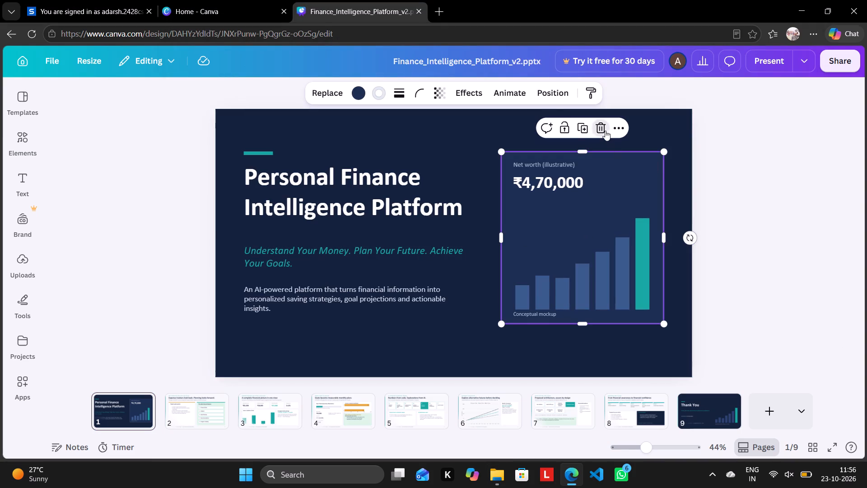
{"action": "left_click", "coordinate": [569, 226]}
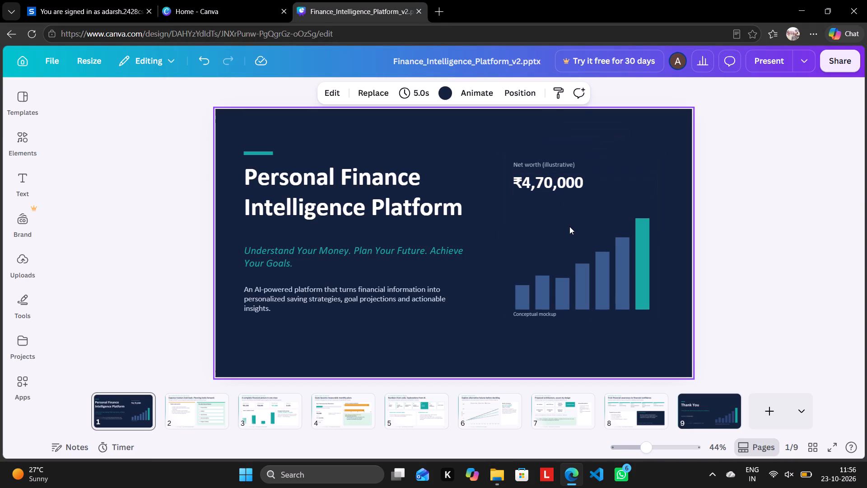
Delete the ₹4,70,000 net worth figure from the title slide.
{"action": "left_click", "coordinate": [563, 179]}
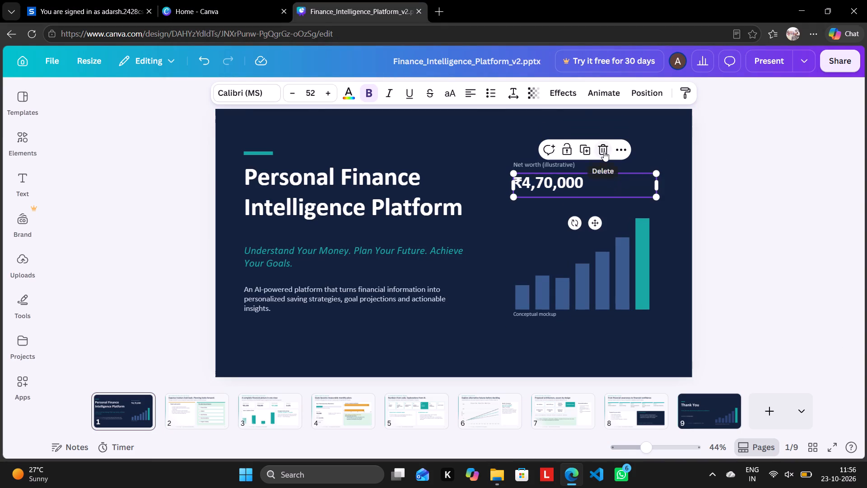
{"action": "left_click", "coordinate": [604, 151]}
Delete the three tallest bars of the net worth chart, including the teal one, from the title slide.
{"action": "left_click", "coordinate": [597, 287]}
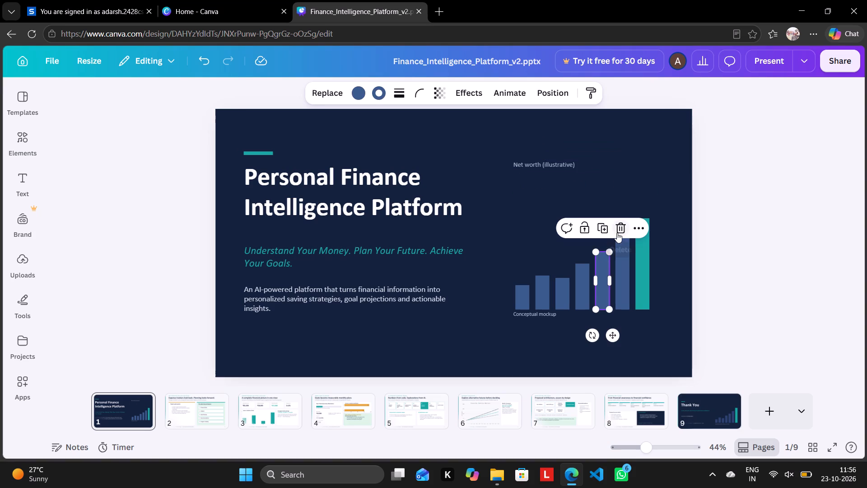
{"action": "left_click", "coordinate": [617, 233]}
{"action": "left_click", "coordinate": [616, 249]}
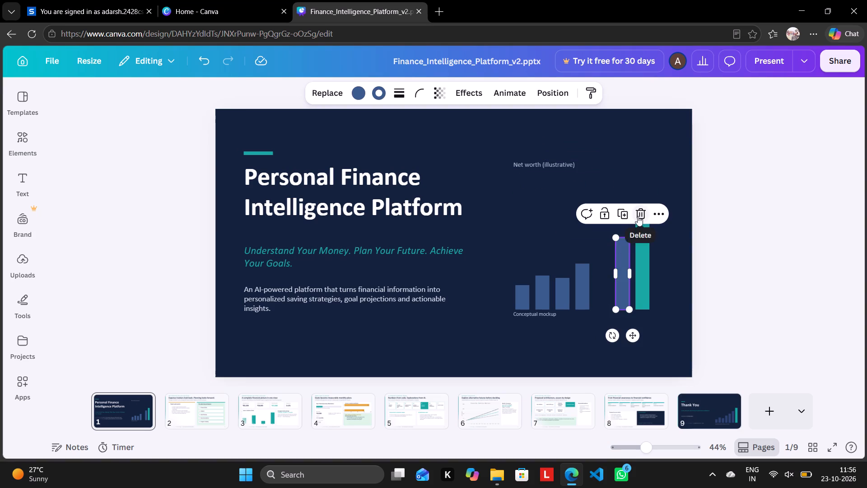
{"action": "left_click", "coordinate": [638, 216]}
{"action": "left_click", "coordinate": [638, 219]}
{"action": "left_click", "coordinate": [658, 193]}
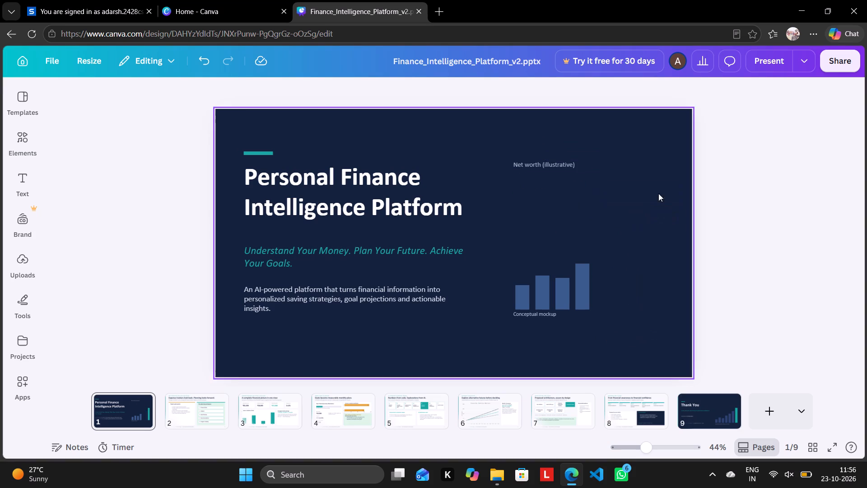
Delete the "Net worth (illustrative)" label above the chart on the title slide.
{"action": "left_click", "coordinate": [559, 160]}
{"action": "left_click", "coordinate": [549, 164]}
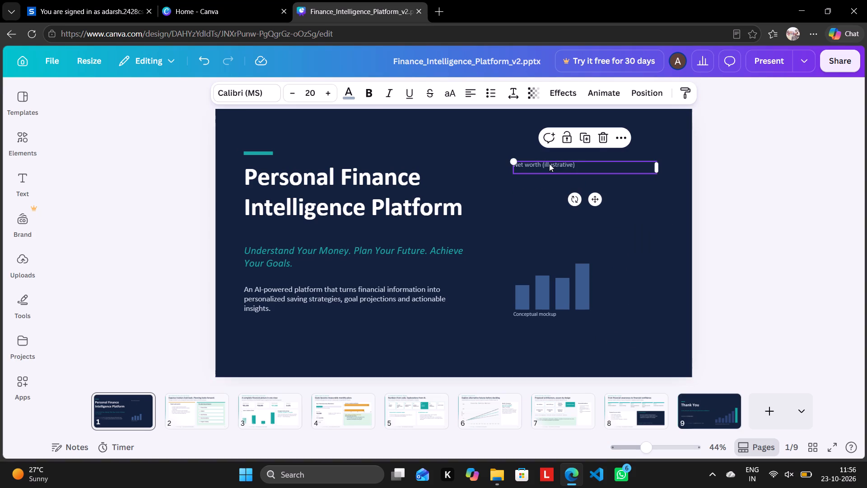
{"action": "left_click", "coordinate": [601, 141]}
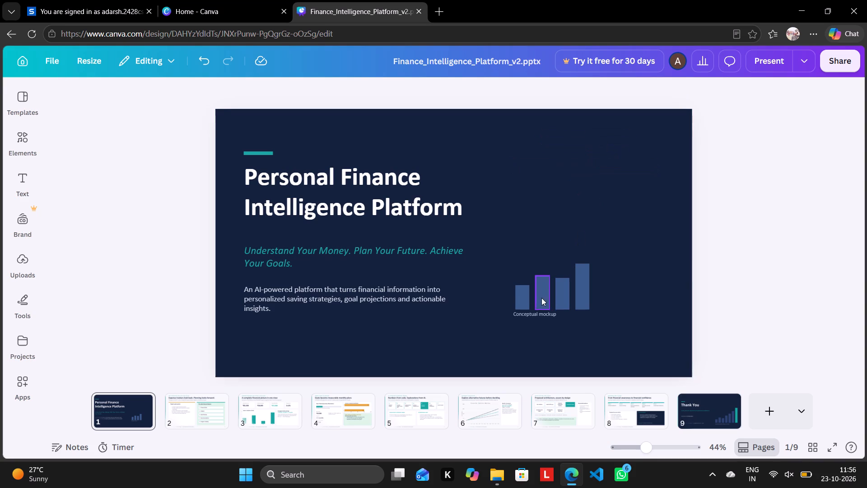
Delete the first three blue bars of the remaining chart on the title slide, leaving the tallest one.
{"action": "left_click", "coordinate": [517, 307]}
{"action": "left_click", "coordinate": [545, 260]}
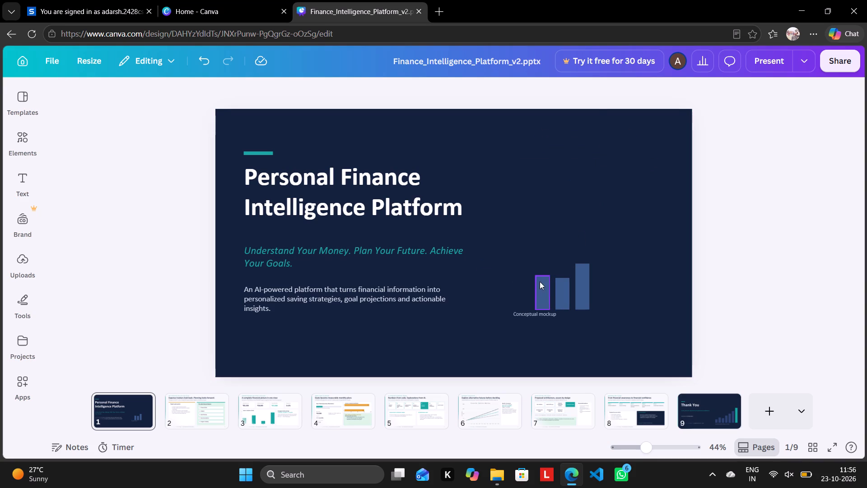
{"action": "left_click", "coordinate": [537, 288]}
{"action": "left_click", "coordinate": [556, 255]}
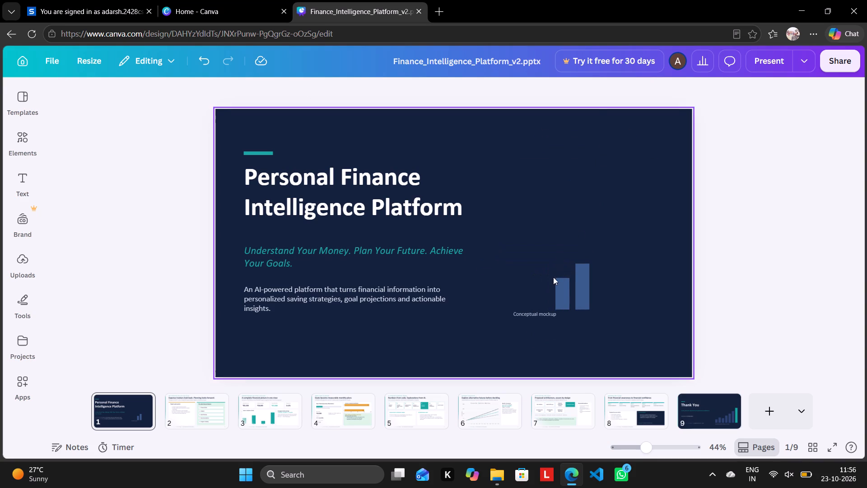
{"action": "left_click", "coordinate": [556, 284]}
{"action": "left_click", "coordinate": [578, 258]}
Launch the app marked K.
{"action": "left_click", "coordinate": [446, 477]}
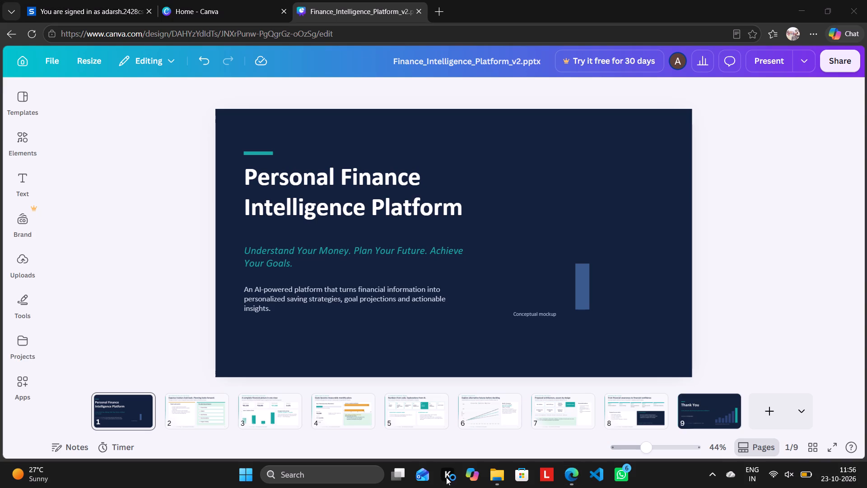
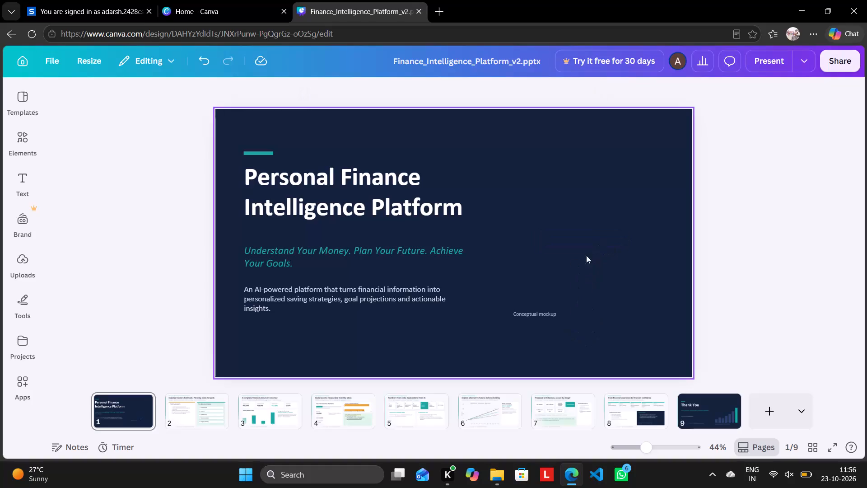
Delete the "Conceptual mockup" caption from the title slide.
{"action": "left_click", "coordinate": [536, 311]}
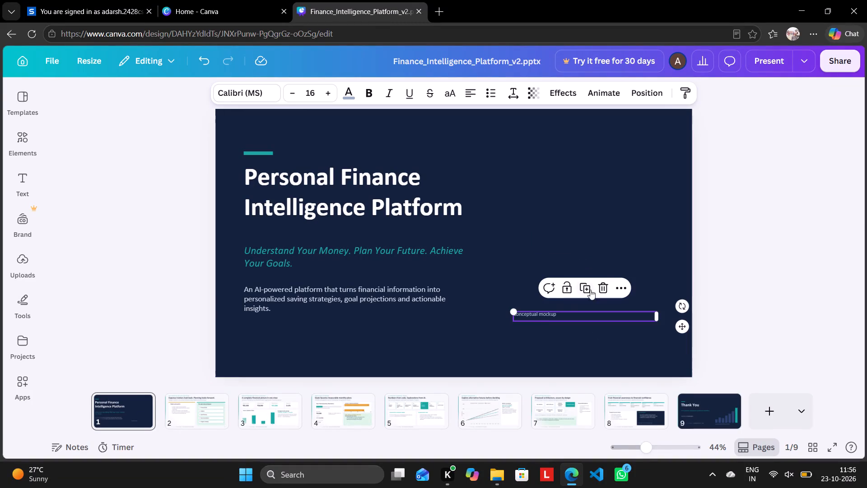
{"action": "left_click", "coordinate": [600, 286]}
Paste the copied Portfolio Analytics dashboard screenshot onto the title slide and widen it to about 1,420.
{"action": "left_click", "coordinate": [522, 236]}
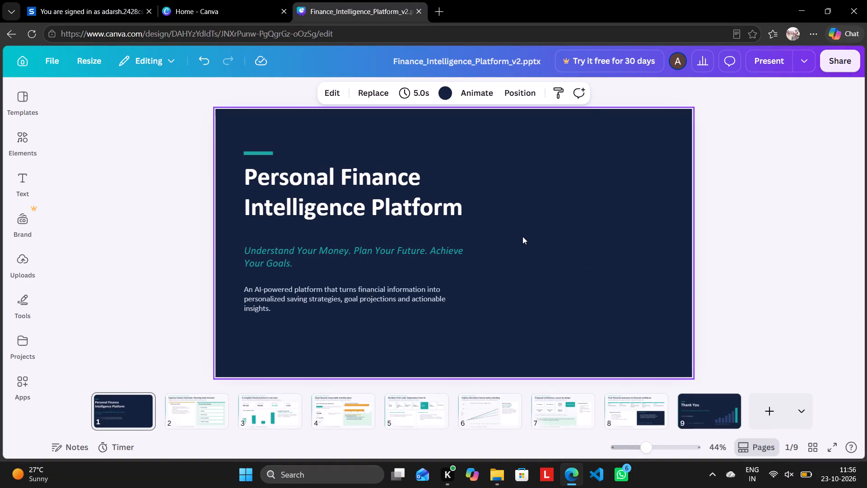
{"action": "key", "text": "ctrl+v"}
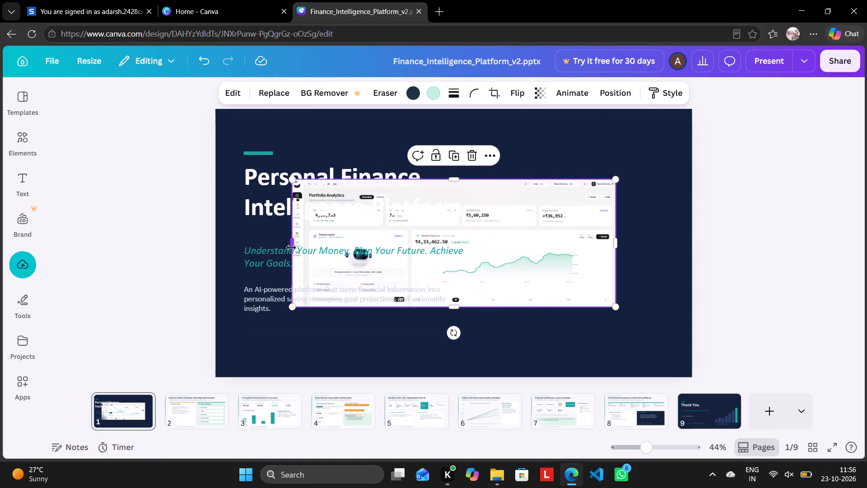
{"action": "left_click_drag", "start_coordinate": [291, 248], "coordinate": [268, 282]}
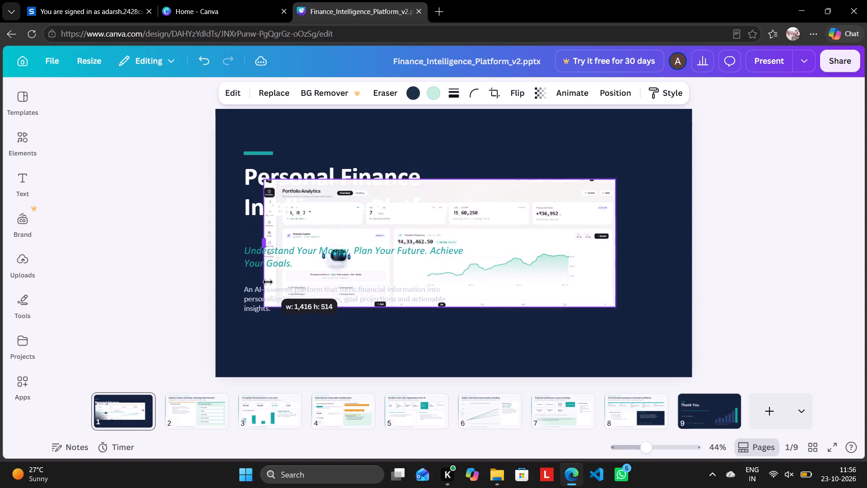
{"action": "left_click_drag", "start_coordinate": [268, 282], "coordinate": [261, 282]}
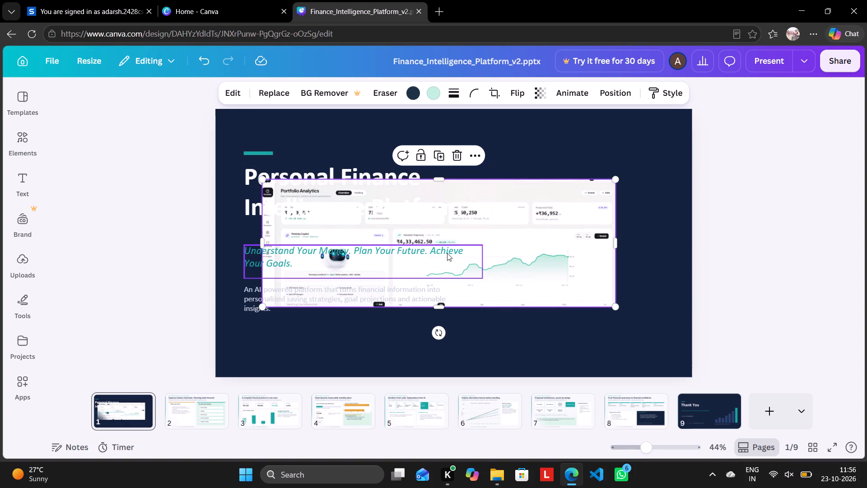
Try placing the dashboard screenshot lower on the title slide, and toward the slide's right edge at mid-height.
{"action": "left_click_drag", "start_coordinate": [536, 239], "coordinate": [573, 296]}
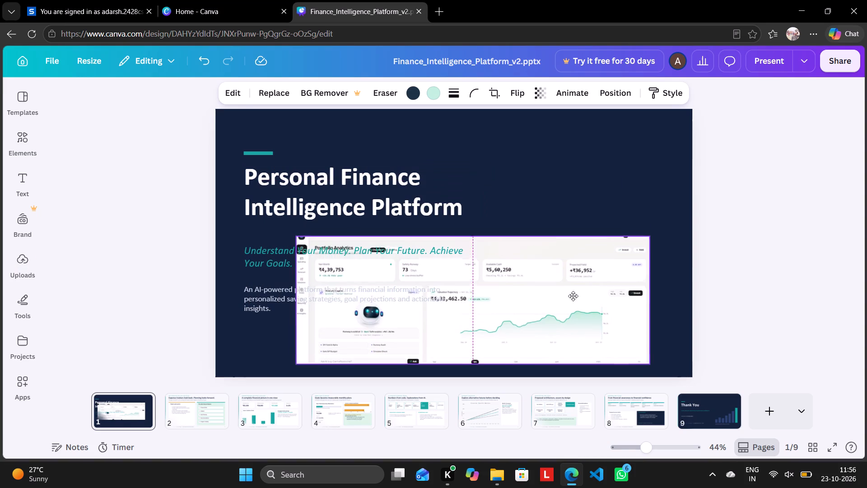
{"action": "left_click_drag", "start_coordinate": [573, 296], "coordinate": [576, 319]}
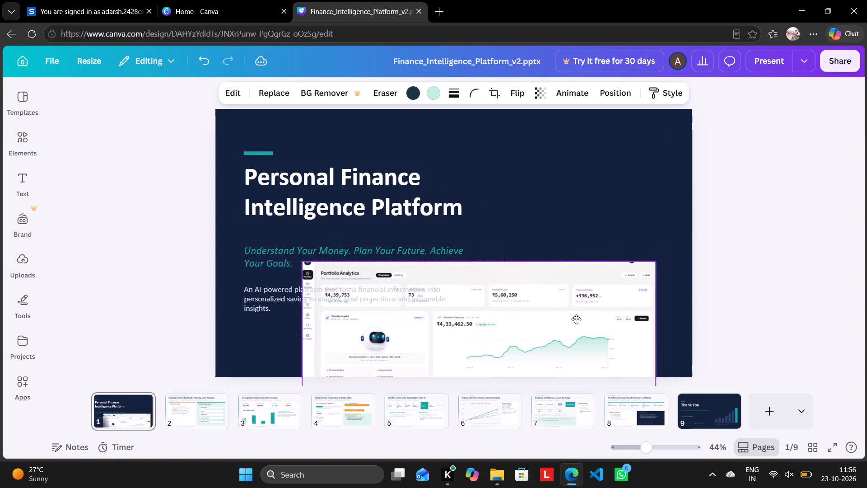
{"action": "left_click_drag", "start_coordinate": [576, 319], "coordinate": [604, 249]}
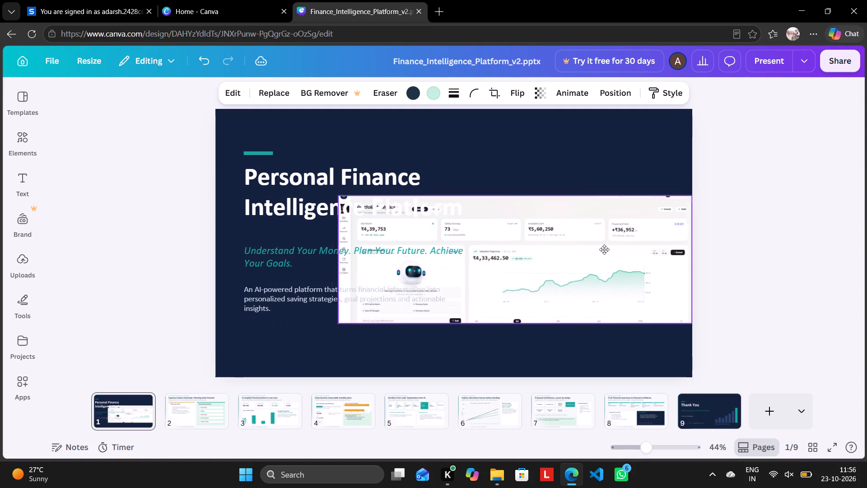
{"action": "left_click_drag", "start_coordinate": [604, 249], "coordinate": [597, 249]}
Undo all the title slide edits, from the pasted screenshot back through every deletion of the net worth mockup, and clear the selection.
{"action": "key", "text": "ctrl+z"}
{"action": "key", "text": "ctrl+z"}
{"action": "key", "text": "ctrl+z"}
{"action": "key", "text": "ctrl+z"}
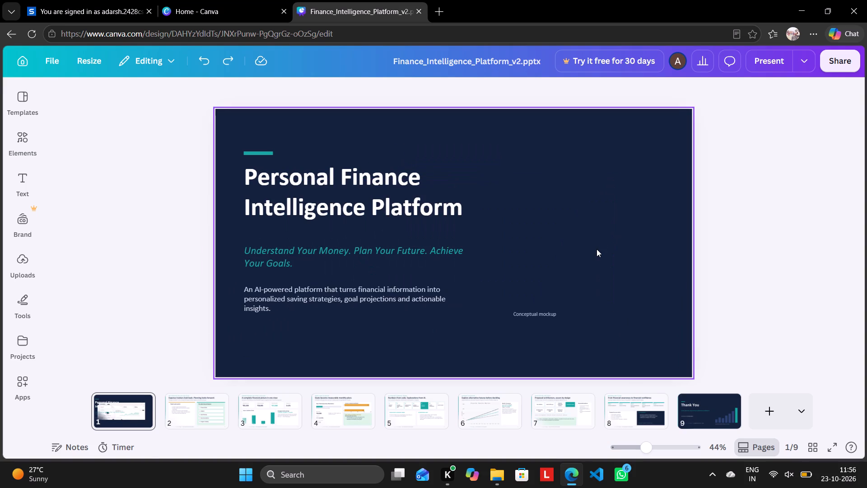
{"action": "key", "text": "ctrl+z"}
{"action": "key", "text": "ctrl+z"}
{"action": "key", "text": "ctrl+z"}
{"action": "key", "text": "ctrl+z"}
{"action": "key", "text": "ctrl+z"}
{"action": "key", "text": "ctrl+z"}
{"action": "key", "text": "ctrl+z"}
{"action": "key", "text": "ctrl+z"}
{"action": "key", "text": "ctrl+z"}
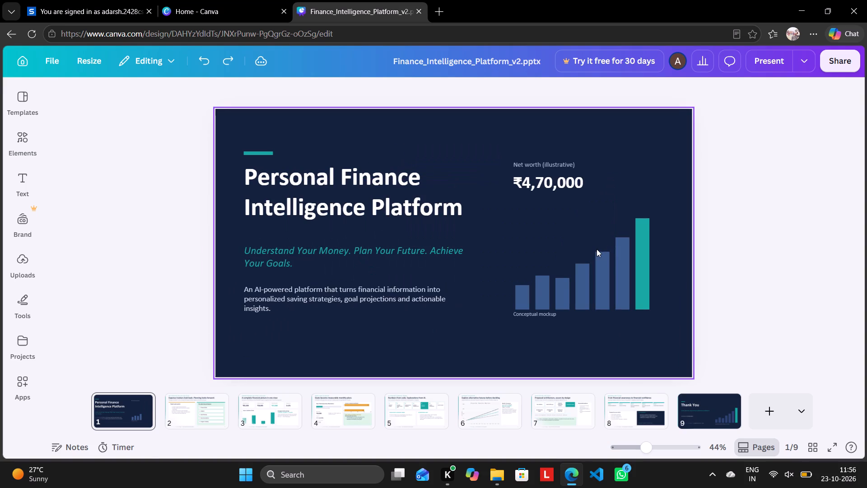
{"action": "key", "text": "ctrl+z"}
{"action": "left_click", "coordinate": [477, 155]}
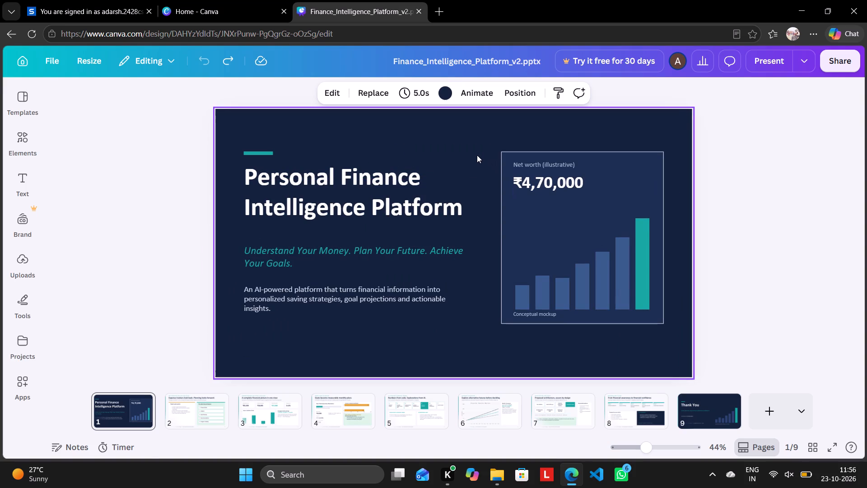
{"action": "left_click", "coordinate": [487, 327]}
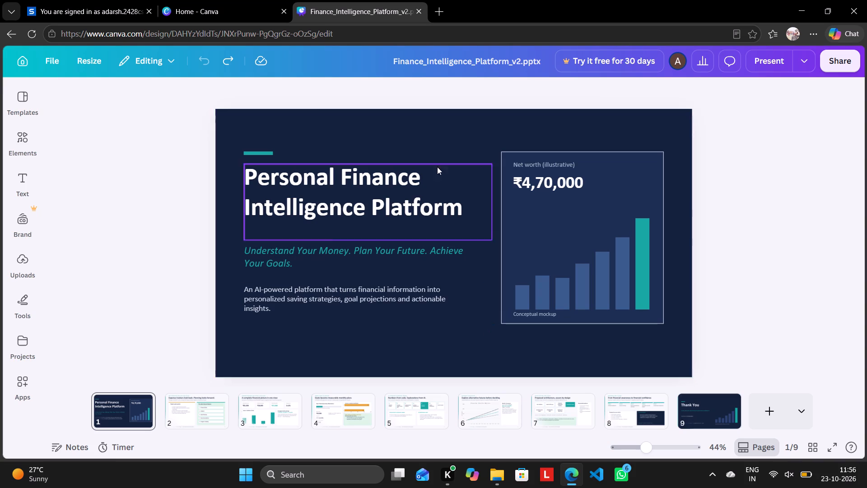
Review slides 2 to 4, examining the planning workspace, the assets and liabilities chart, and the goal progress bar.
{"action": "left_click", "coordinate": [174, 413]}
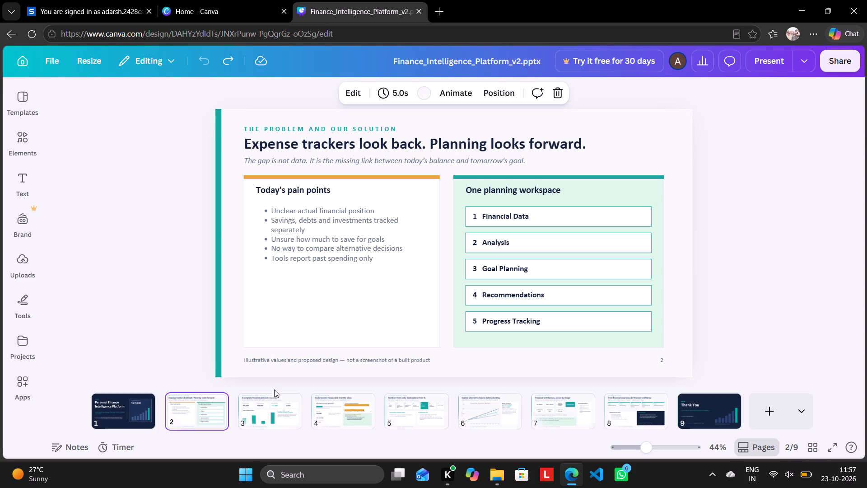
{"action": "left_click", "coordinate": [266, 411]}
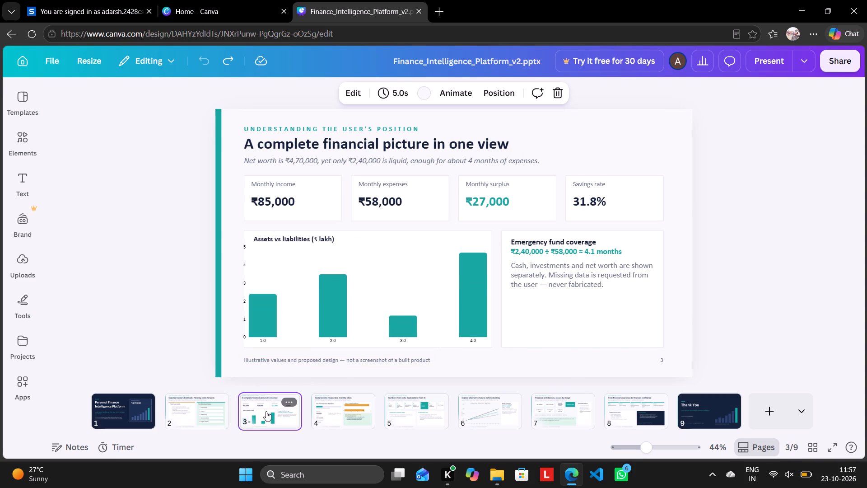
{"action": "left_click", "coordinate": [191, 409]}
{"action": "left_click", "coordinate": [267, 412]}
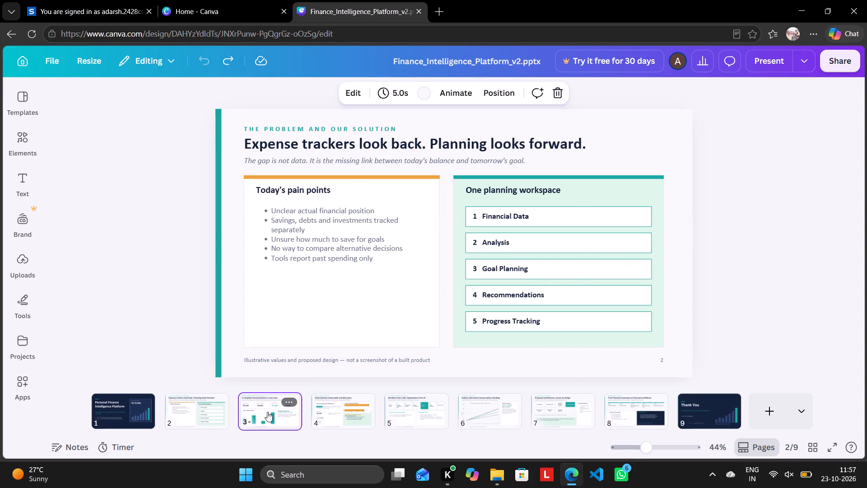
{"action": "left_click", "coordinate": [323, 406]}
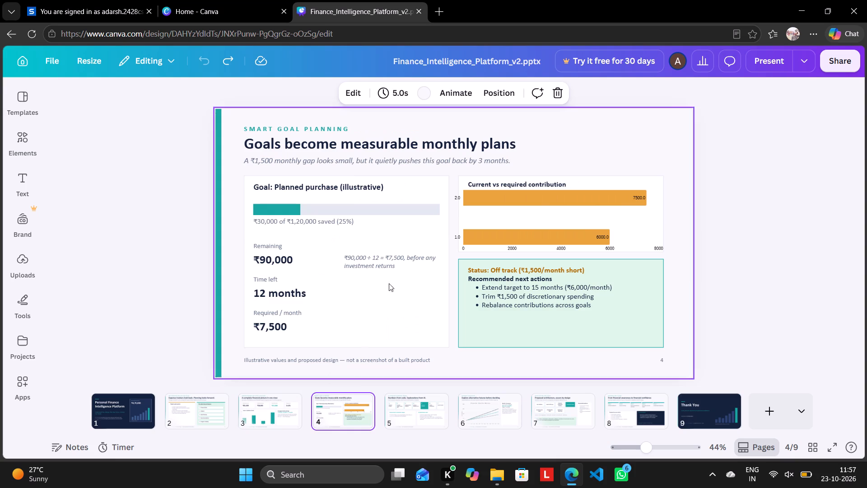
{"action": "left_click", "coordinate": [269, 206]}
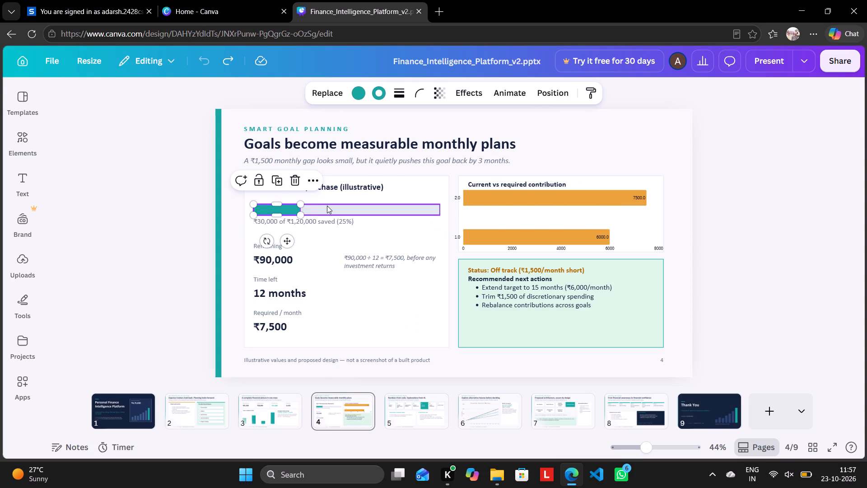
{"action": "left_click", "coordinate": [327, 206]}
{"action": "left_click", "coordinate": [266, 407]}
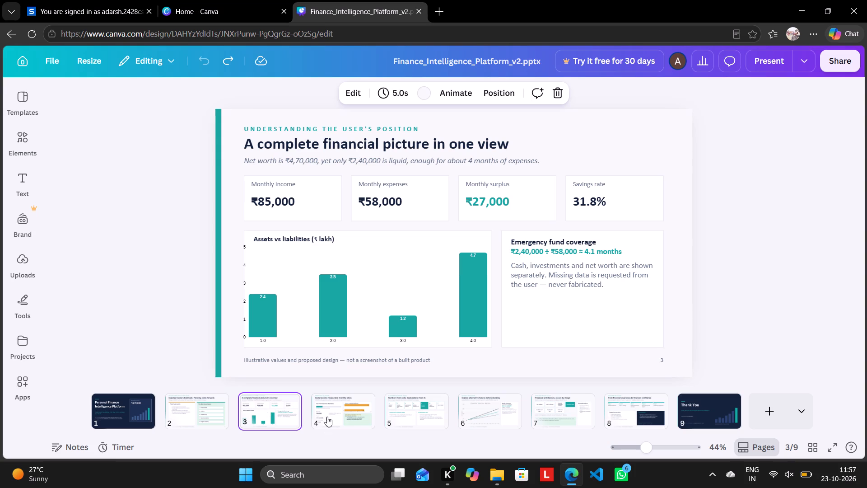
{"action": "left_click", "coordinate": [336, 430]}
{"action": "left_click", "coordinate": [342, 417]}
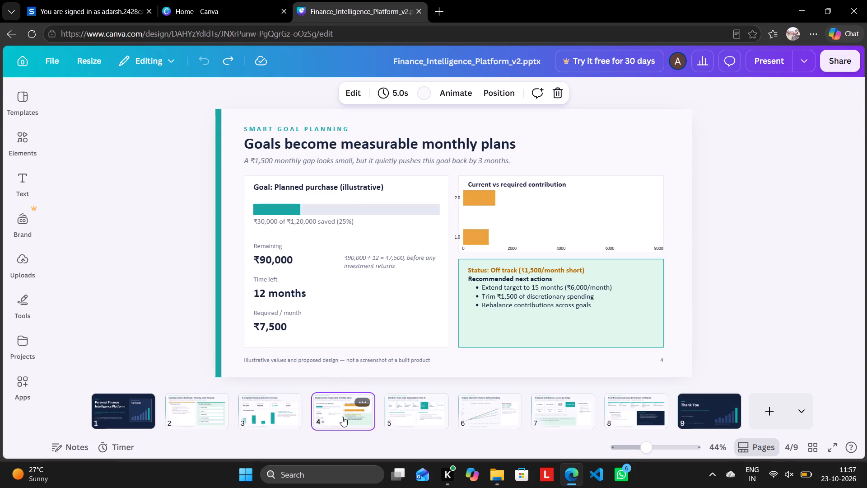
Review slides 5 to 9, examining the planning engine, scenario simulator, architecture and closing slides, and return to slide 7.
{"action": "left_click", "coordinate": [428, 387]}
{"action": "left_click", "coordinate": [416, 396]}
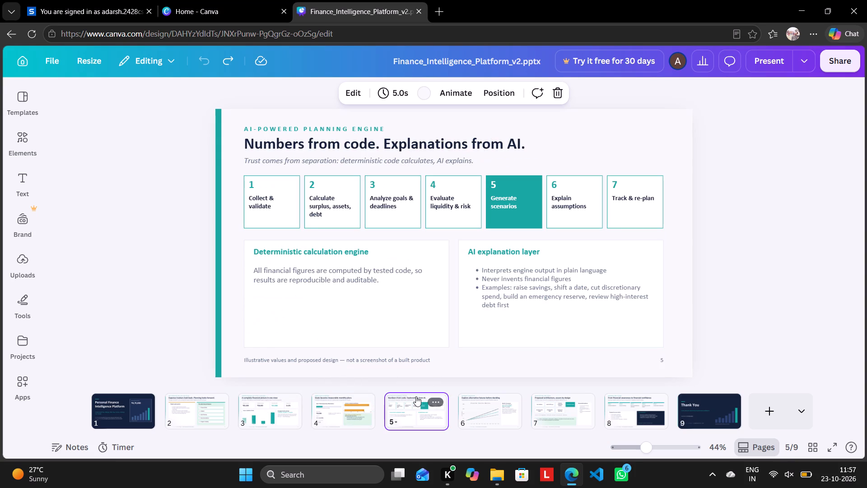
{"action": "left_click", "coordinate": [478, 400]}
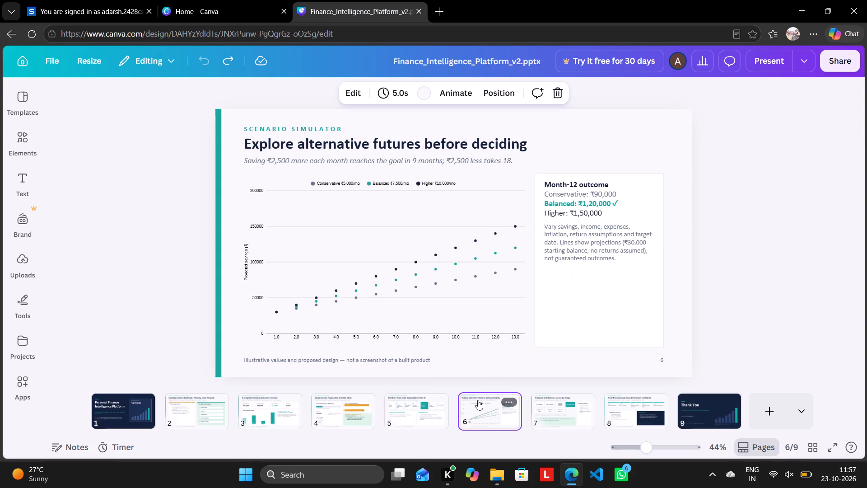
{"action": "left_click", "coordinate": [570, 405]}
{"action": "left_click", "coordinate": [616, 406]}
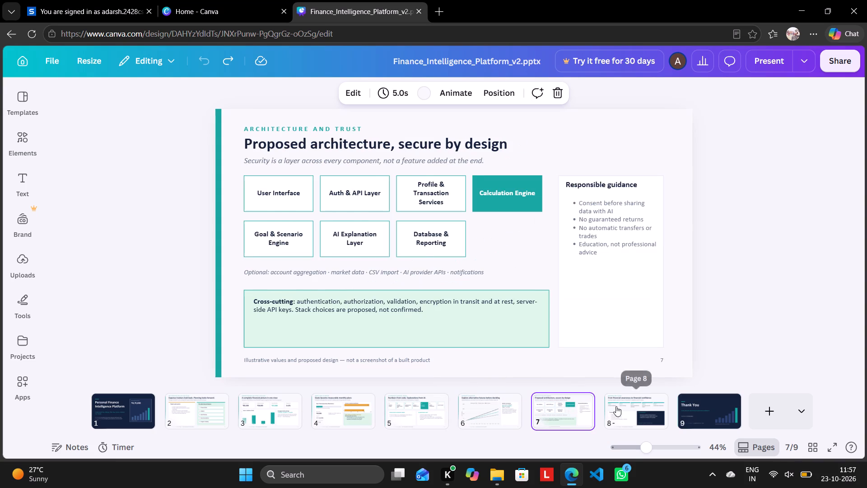
{"action": "left_click", "coordinate": [691, 405]}
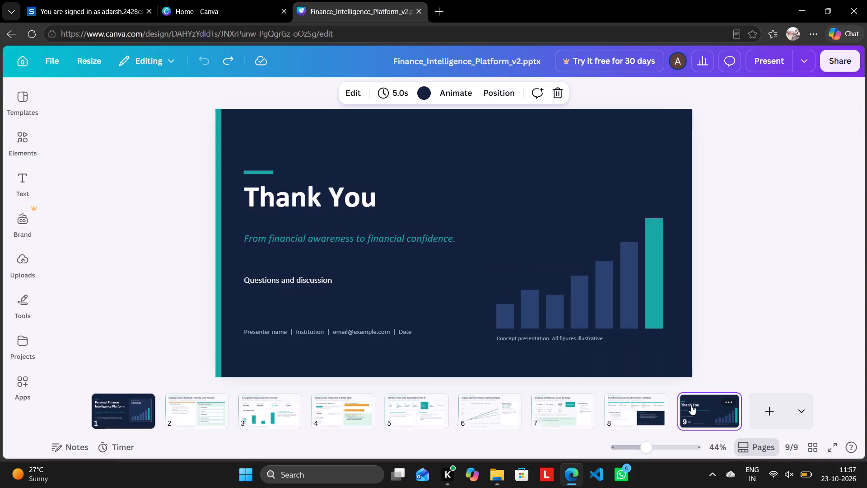
{"action": "left_click", "coordinate": [583, 404]}
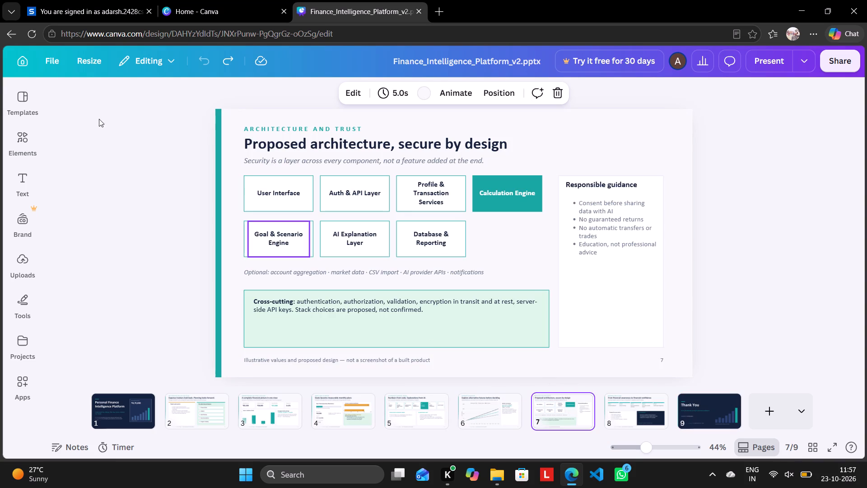
Copy the web address of the Finance_Intelligence_Platform_v2.pptx design.
{"action": "left_click", "coordinate": [361, 26]}
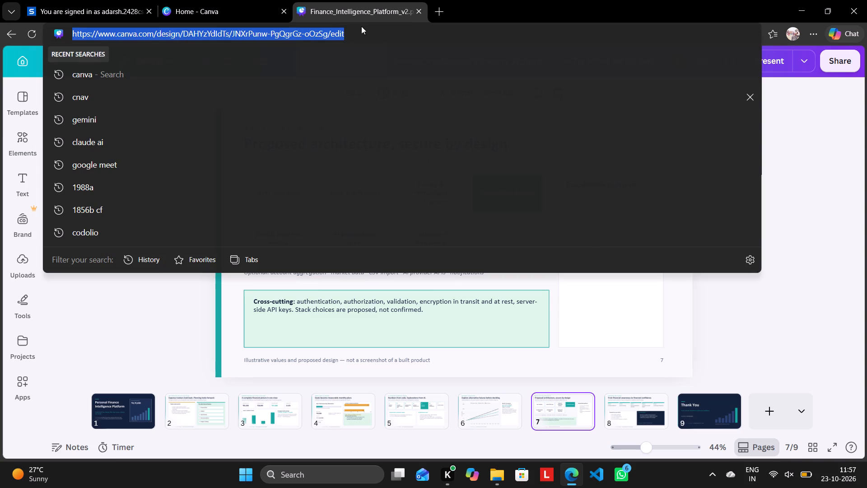
{"action": "key", "text": "ctrl+c"}
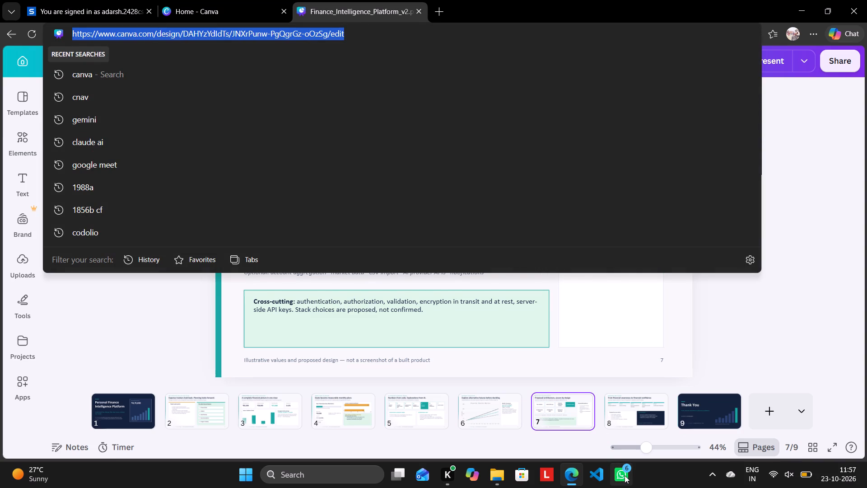
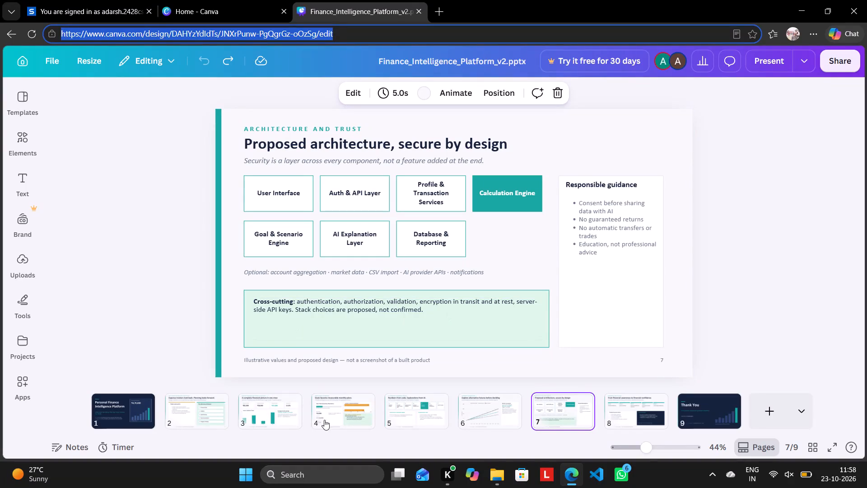
Review slides 2 to 9 in order, examining each slide's content from the planning workspace through to the closing Thank You slide.
{"action": "left_click", "coordinate": [200, 421]}
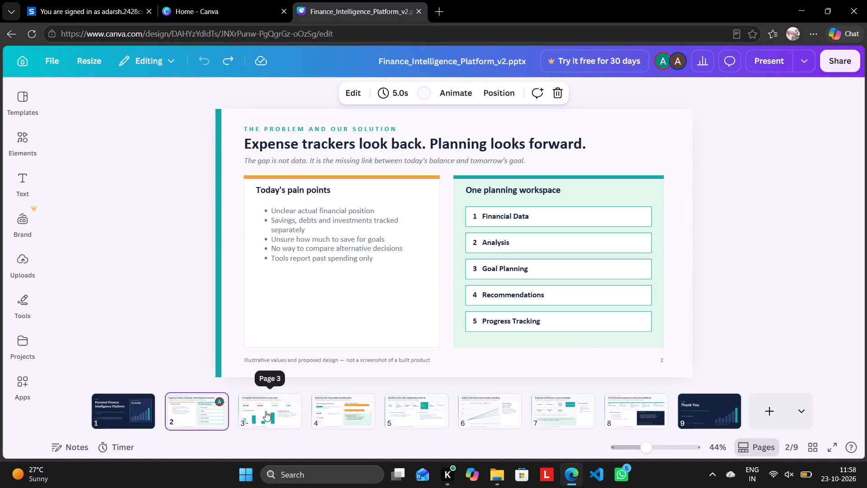
{"action": "left_click", "coordinate": [266, 411]}
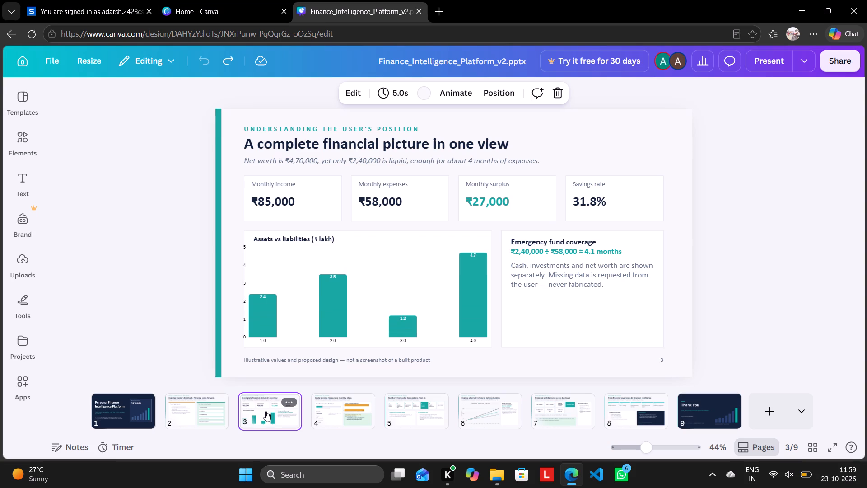
{"action": "left_click", "coordinate": [352, 416]}
{"action": "left_click", "coordinate": [428, 416]}
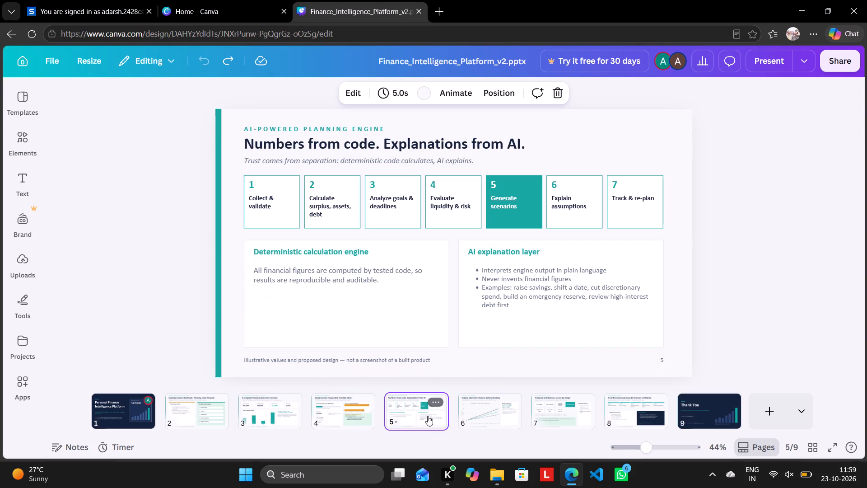
{"action": "left_click", "coordinate": [468, 408]}
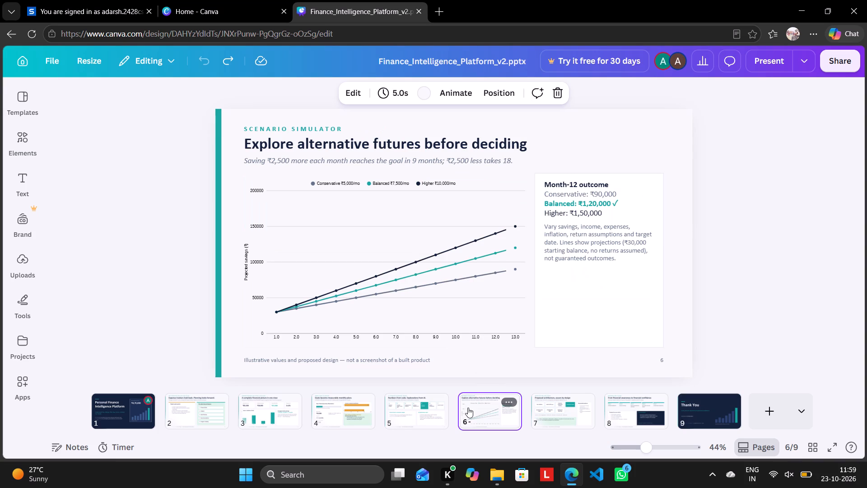
{"action": "left_click", "coordinate": [553, 418]}
{"action": "left_click", "coordinate": [612, 410]}
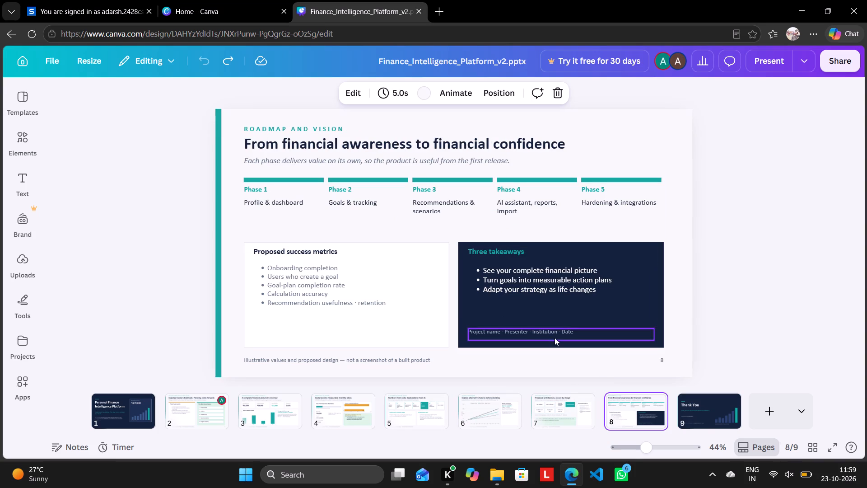
{"action": "left_click", "coordinate": [704, 425]}
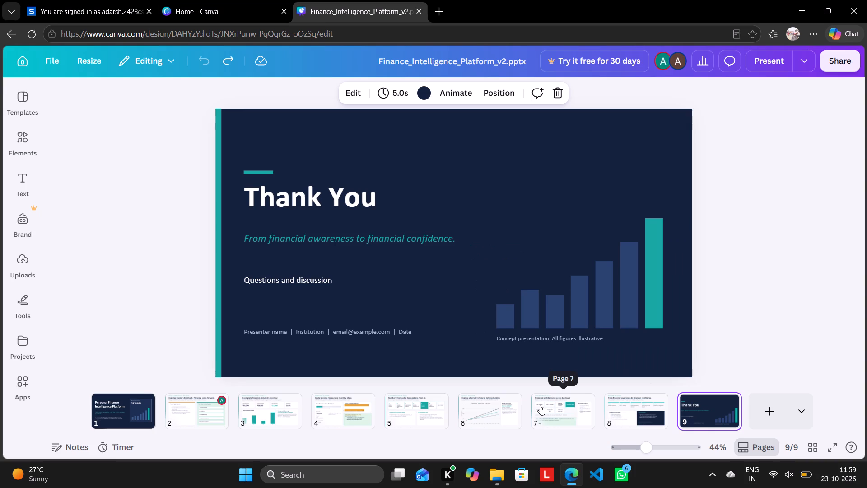
Switch to the open File Explorer window showing the Screenshots folder.
{"action": "left_click", "coordinate": [501, 474]}
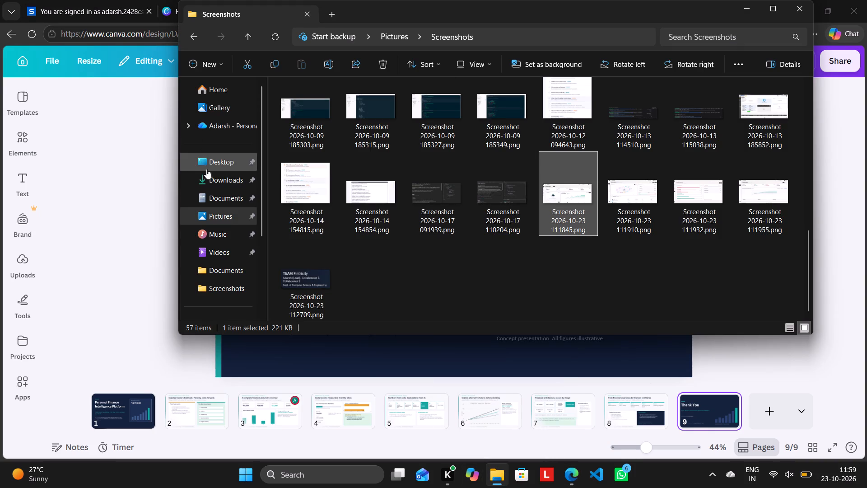
Open poster2.png from the Downloads folder and examine the poster's overall layout and dashboard images.
{"action": "left_click", "coordinate": [208, 175]}
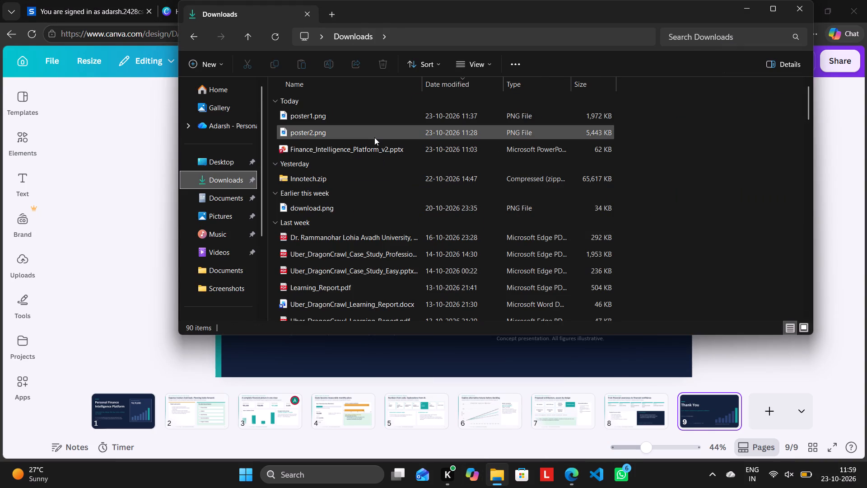
{"action": "double_click", "coordinate": [374, 137]}
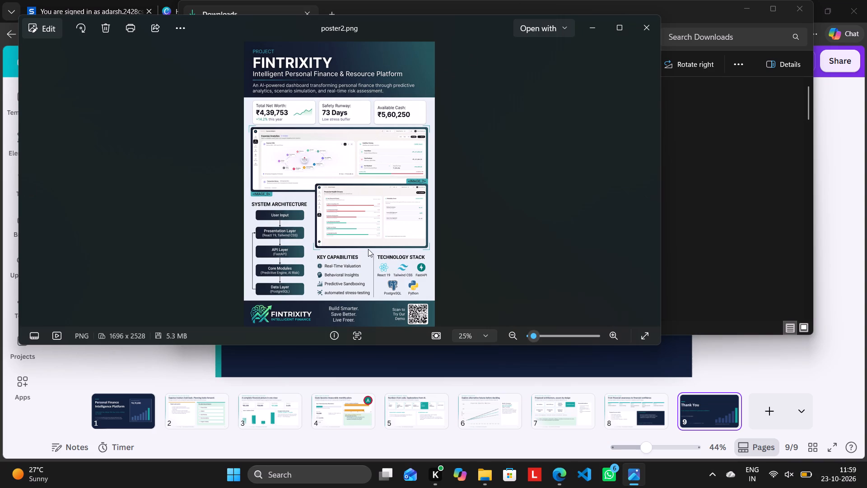
{"action": "scroll", "coordinate": [364, 184], "scroll_direction": "up", "scroll_amount": 1}
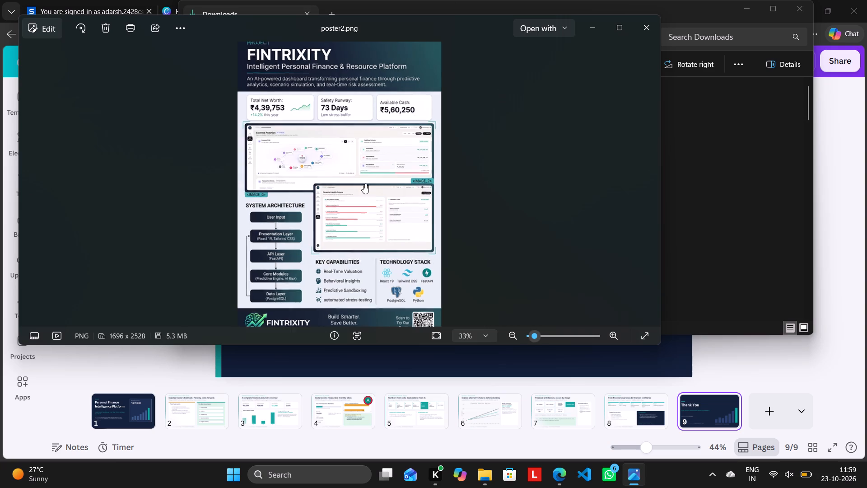
{"action": "scroll", "coordinate": [364, 184], "scroll_direction": "up", "scroll_amount": 1}
{"action": "scroll", "coordinate": [331, 257], "scroll_direction": "down", "scroll_amount": 5, "text": "ctrl"}
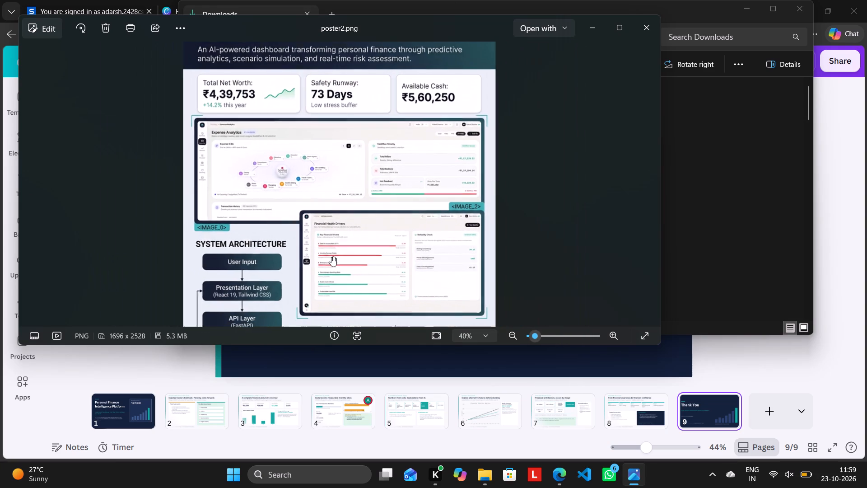
{"action": "scroll", "coordinate": [285, 205], "scroll_direction": "down", "scroll_amount": 9, "text": "ctrl"}
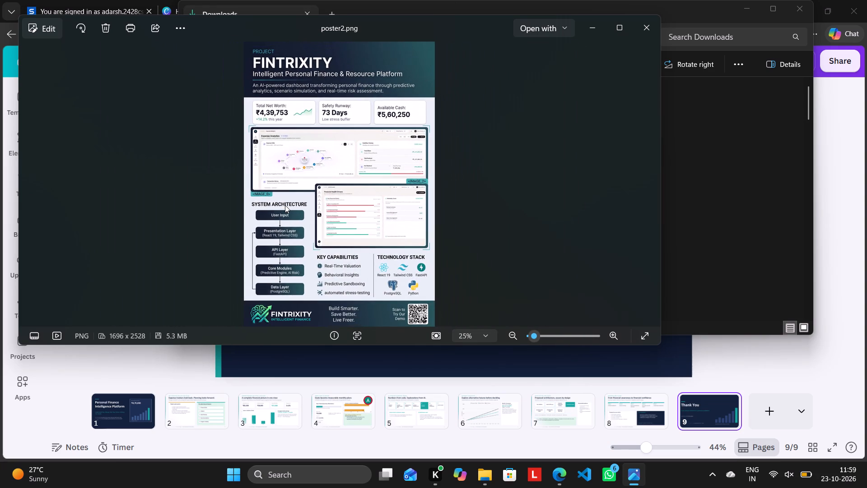
{"action": "left_click", "coordinate": [804, 5]}
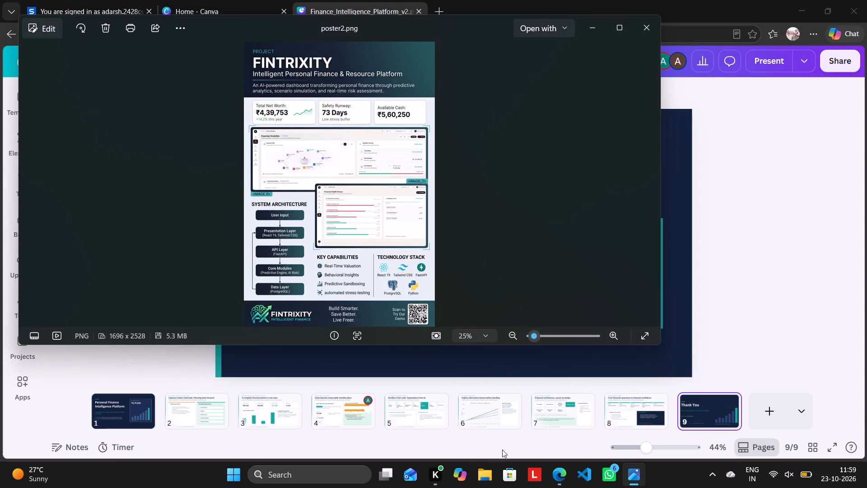
Open poster1.png from the Downloads folder in an enlarged view and read it from the Fintrixity heading down to the footer.
{"action": "left_click", "coordinate": [488, 485]}
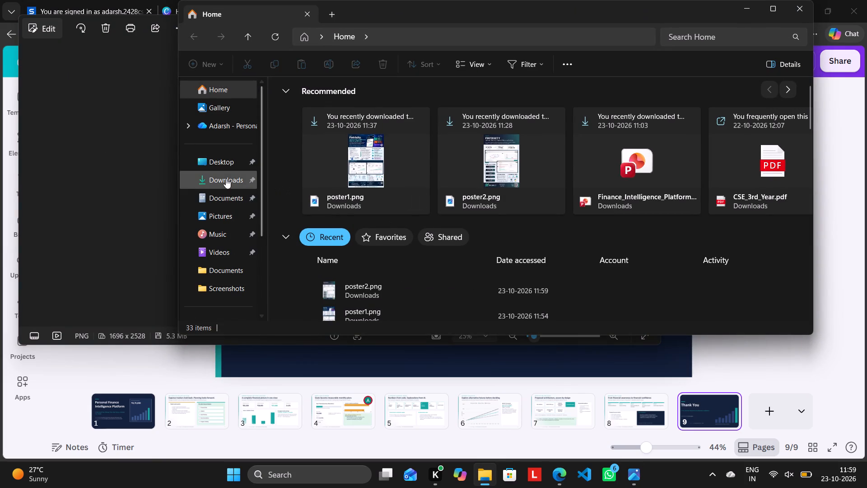
{"action": "left_click", "coordinate": [226, 178]}
{"action": "double_click", "coordinate": [333, 119]}
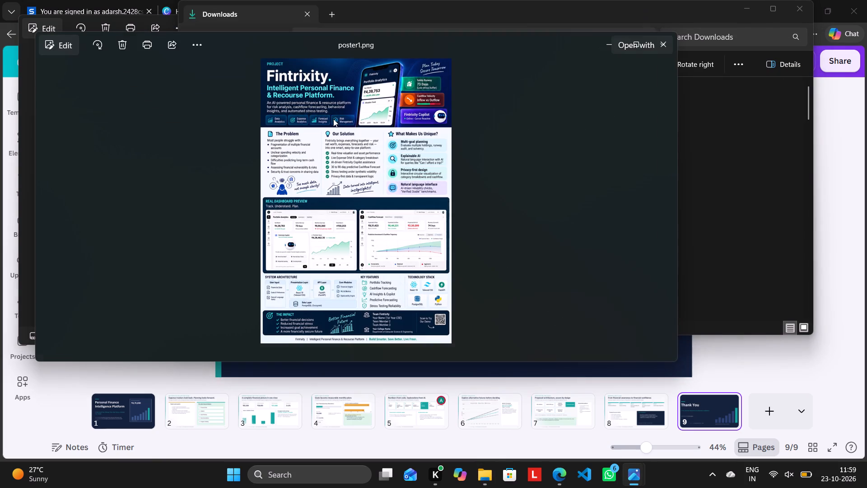
{"action": "right_click", "coordinate": [372, 175]}
{"action": "scroll", "coordinate": [372, 175], "scroll_direction": "up", "scroll_amount": 2, "text": "ctrl"}
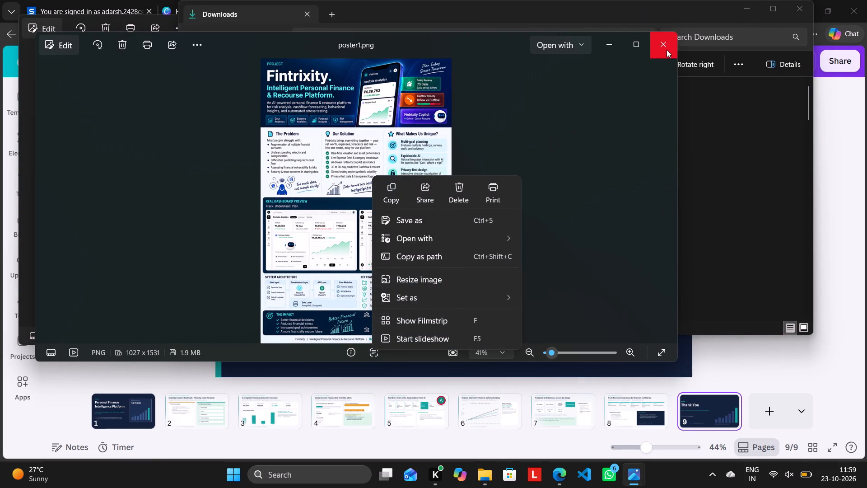
{"action": "left_click", "coordinate": [631, 52]}
{"action": "scroll", "coordinate": [426, 178], "scroll_direction": "up", "scroll_amount": 4, "text": "ctrl"}
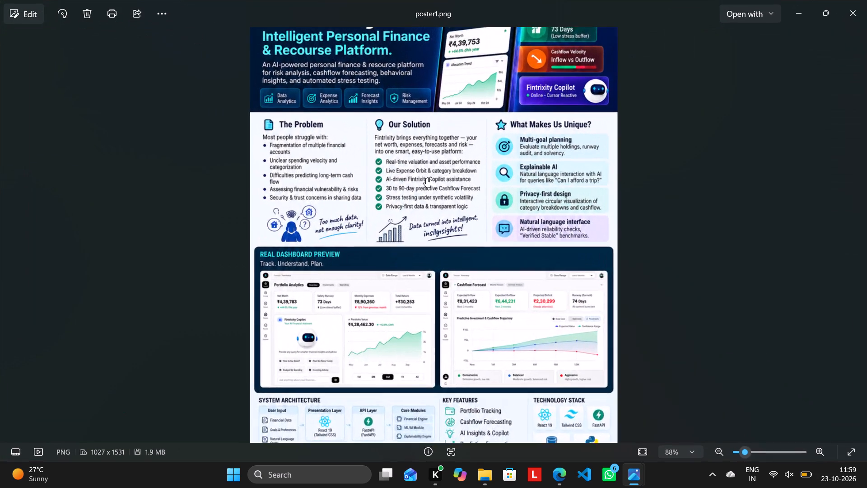
{"action": "left_click_drag", "start_coordinate": [410, 290], "coordinate": [411, 215]}
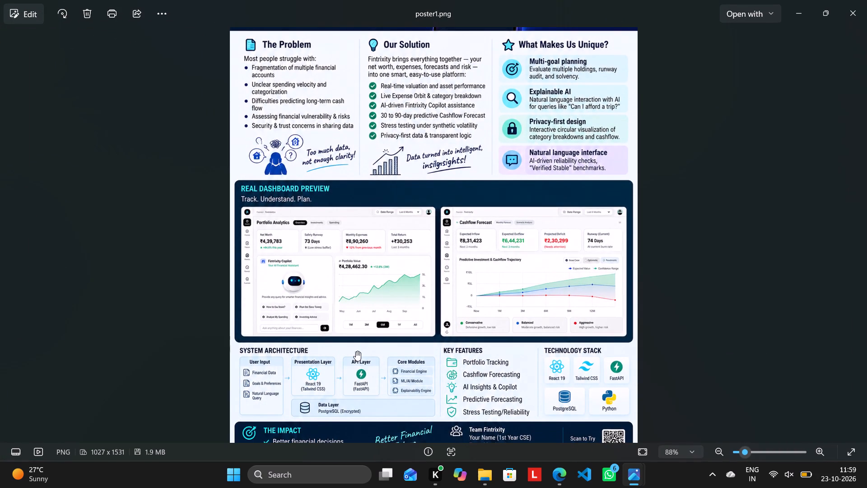
{"action": "left_click_drag", "start_coordinate": [460, 297], "coordinate": [469, 263]}
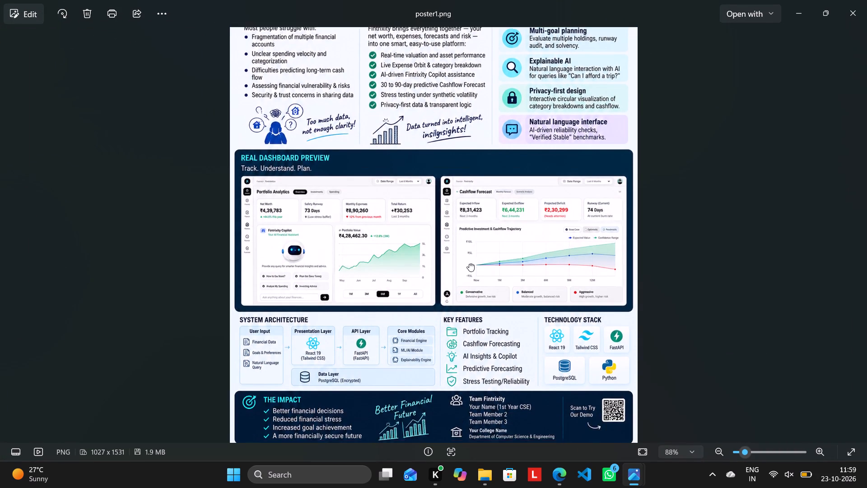
{"action": "left_click_drag", "start_coordinate": [469, 263], "coordinate": [434, 450]}
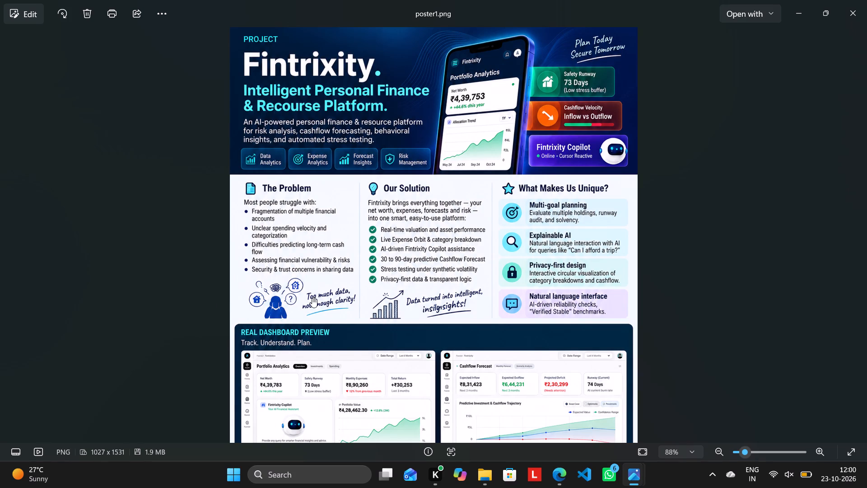
{"action": "left_click_drag", "start_coordinate": [354, 282], "coordinate": [382, 141]}
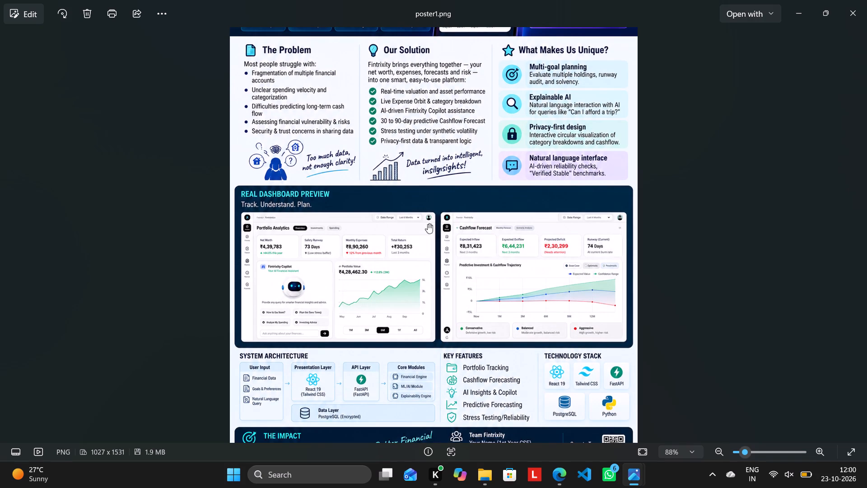
{"action": "left_click_drag", "start_coordinate": [401, 276], "coordinate": [397, 169]}
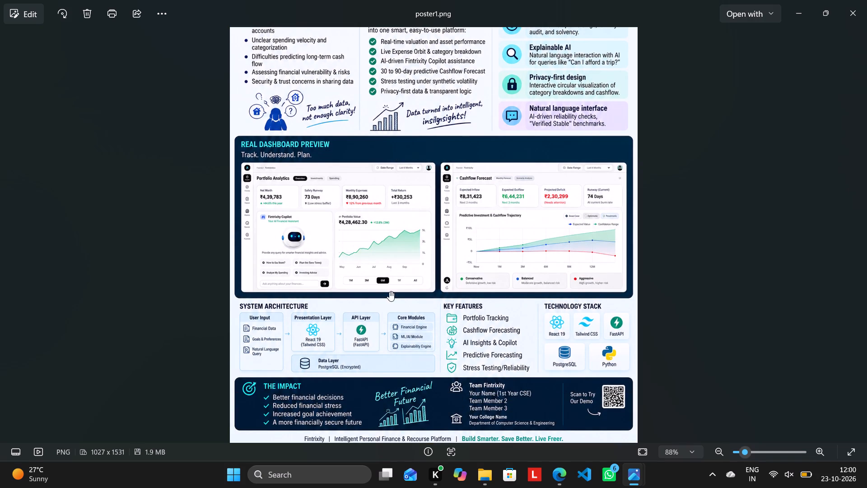
{"action": "left_click_drag", "start_coordinate": [389, 291], "coordinate": [391, 167]}
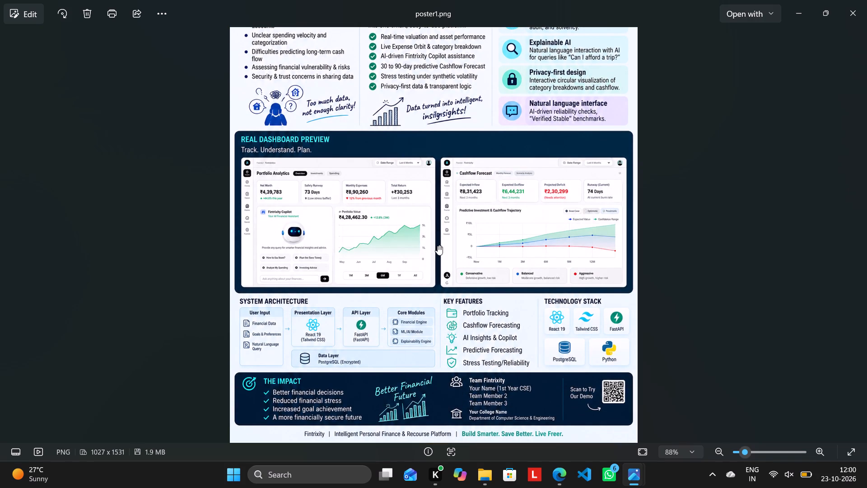
{"action": "left_click_drag", "start_coordinate": [532, 244], "coordinate": [554, 473]}
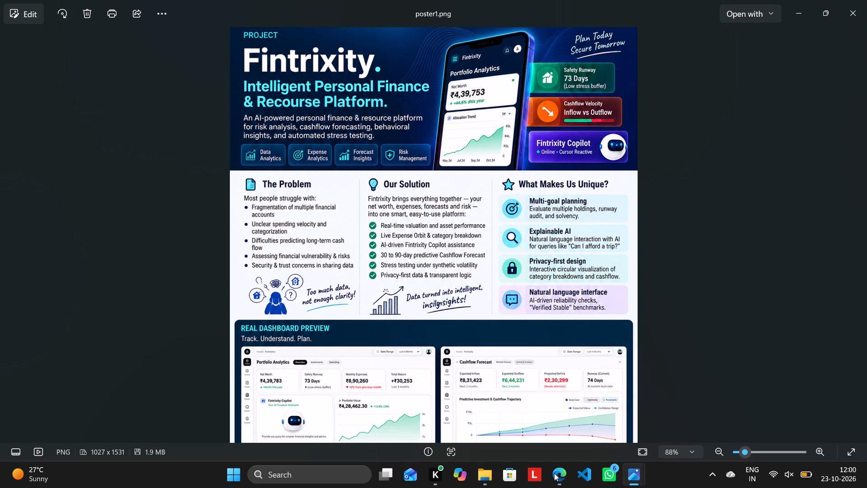
{"action": "left_click_drag", "start_coordinate": [461, 305], "coordinate": [494, 24]}
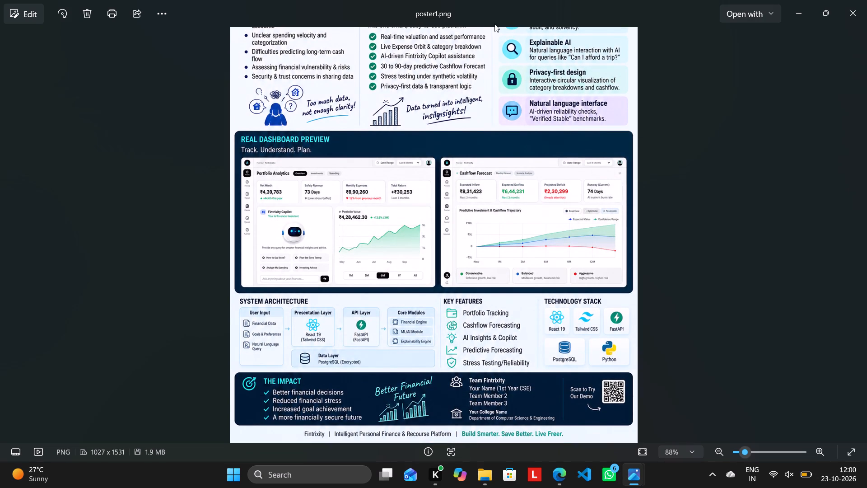
Examine poster1.png's Real Dashboard Preview section up close, then the whole poster.
{"action": "scroll", "coordinate": [484, 218], "scroll_direction": "up", "scroll_amount": 5, "text": "ctrl"}
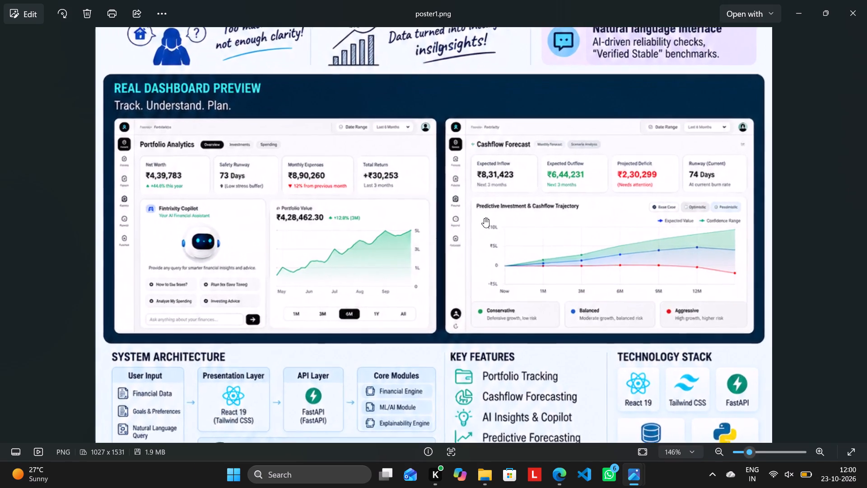
{"action": "scroll", "coordinate": [484, 218], "scroll_direction": "up", "scroll_amount": 2, "text": "ctrl"}
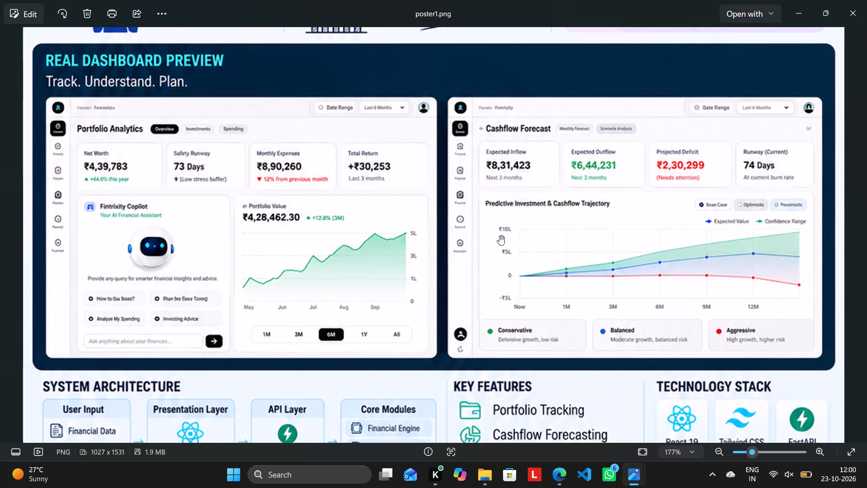
{"action": "scroll", "coordinate": [499, 235], "scroll_direction": "down", "scroll_amount": 13, "text": "ctrl"}
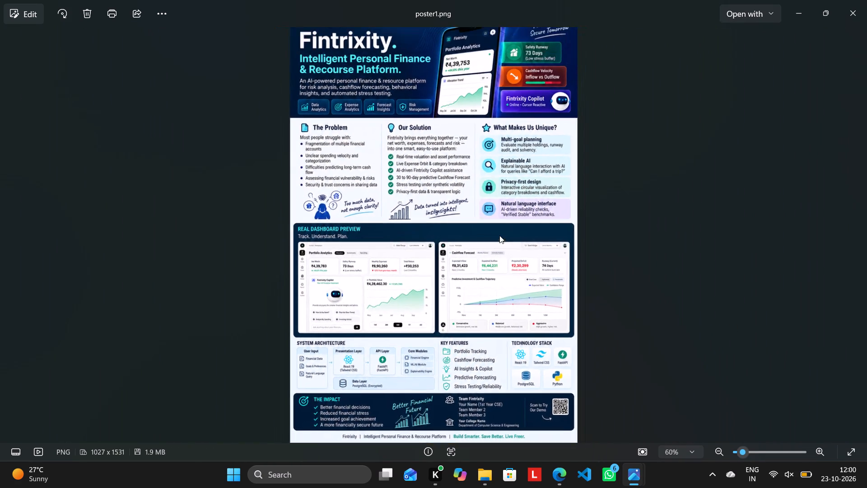
{"action": "scroll", "coordinate": [499, 235], "scroll_direction": "up", "scroll_amount": 1}
{"action": "scroll", "coordinate": [499, 235], "scroll_direction": "down", "scroll_amount": 7, "text": "ctrl"}
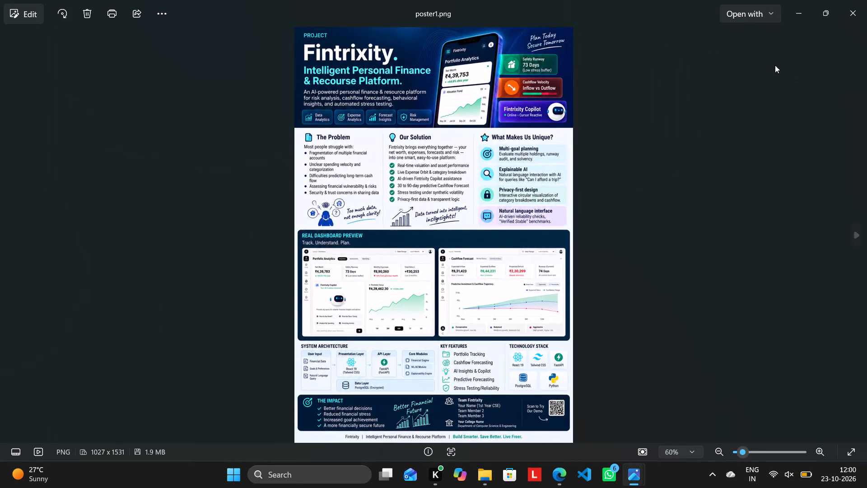
Switch to poster2.png and examine its headline figures, Expense Analytics and Financial Health Drivers screens, system architecture and technology stack.
{"action": "left_click", "coordinate": [853, 230]}
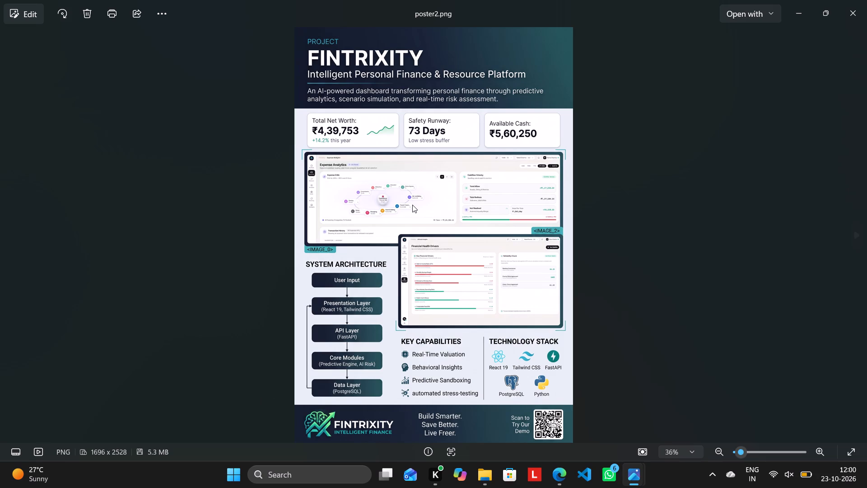
{"action": "scroll", "coordinate": [410, 205], "scroll_direction": "up", "scroll_amount": 5, "text": "ctrl"}
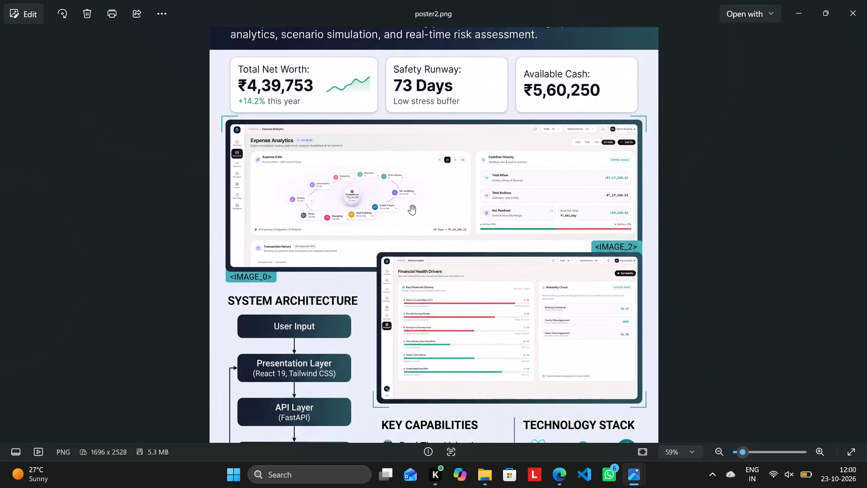
{"action": "scroll", "coordinate": [410, 205], "scroll_direction": "up", "scroll_amount": 2}
{"action": "scroll", "coordinate": [410, 205], "scroll_direction": "down", "scroll_amount": 4, "text": "ctrl"}
{"action": "left_click_drag", "start_coordinate": [391, 120], "coordinate": [392, 178]}
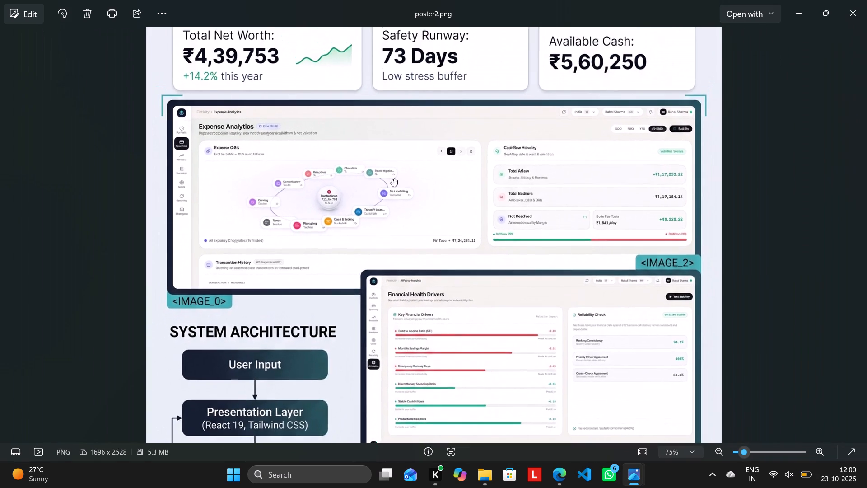
{"action": "left_click_drag", "start_coordinate": [392, 178], "coordinate": [399, 352]}
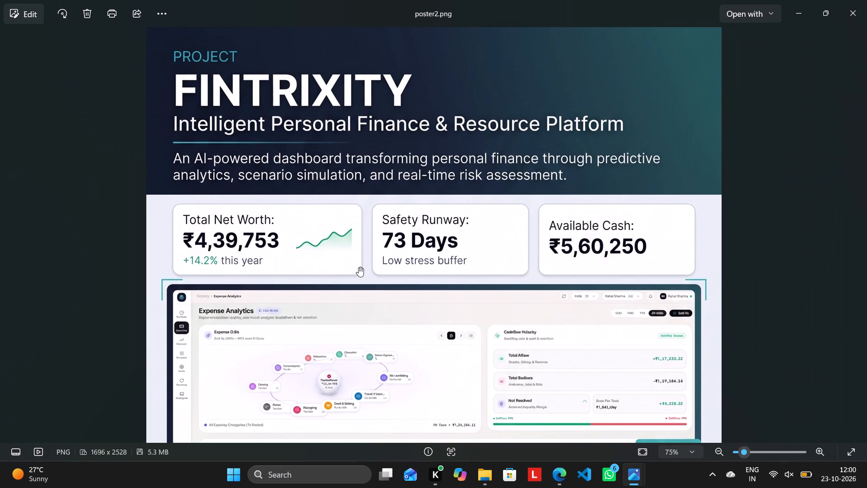
{"action": "left_click_drag", "start_coordinate": [359, 267], "coordinate": [392, 145]}
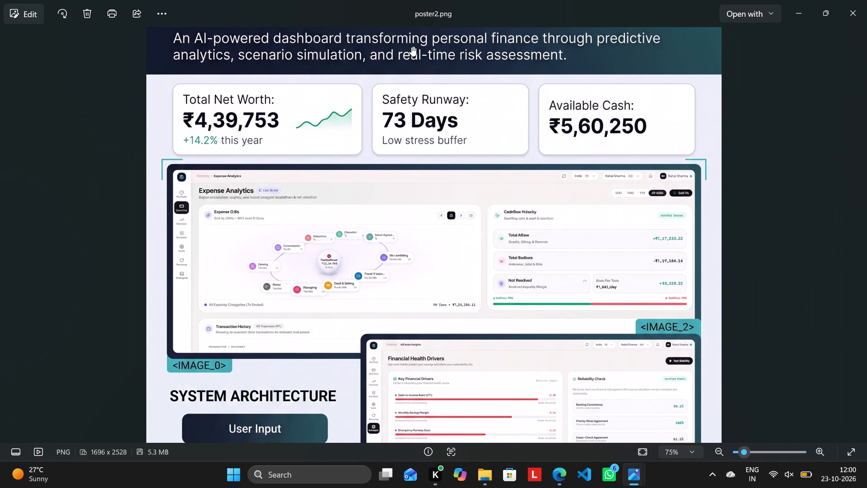
{"action": "left_click_drag", "start_coordinate": [409, 142], "coordinate": [429, 0]}
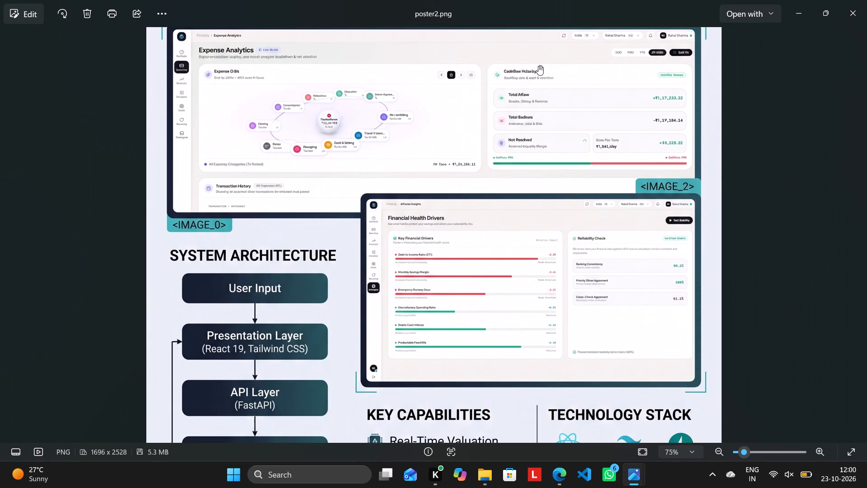
{"action": "left_click_drag", "start_coordinate": [454, 162], "coordinate": [486, 49]}
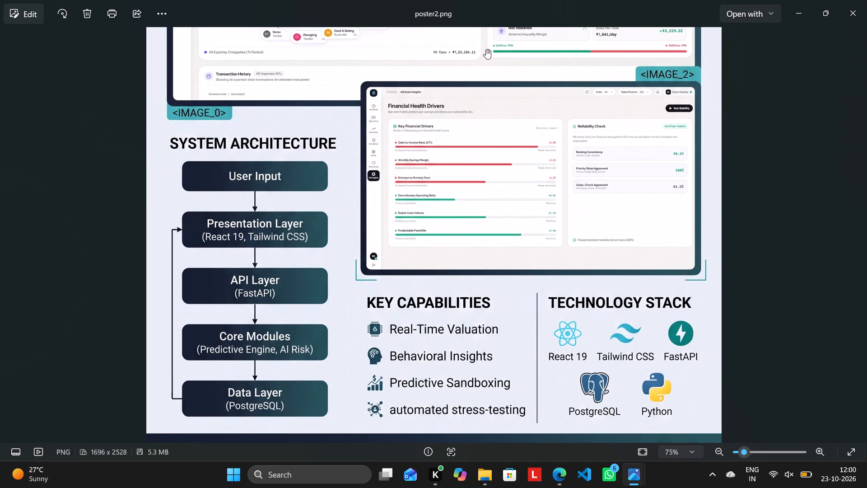
{"action": "left_click_drag", "start_coordinate": [473, 150], "coordinate": [451, 332]}
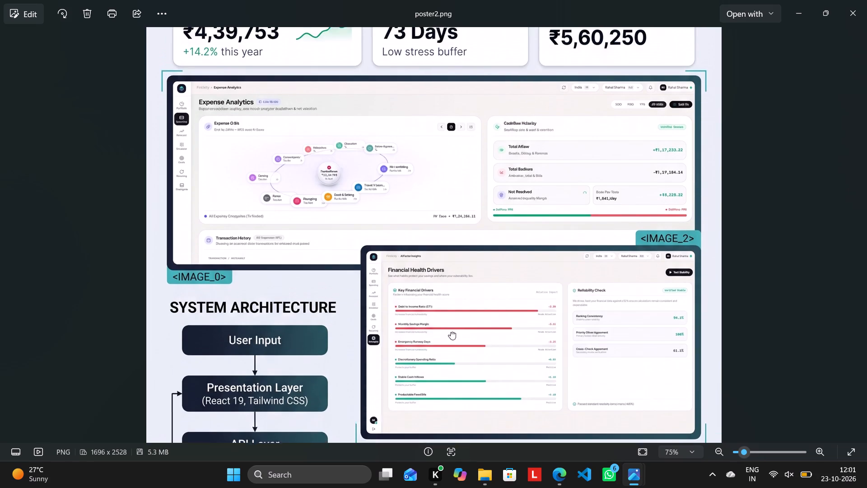
{"action": "left_click_drag", "start_coordinate": [451, 332], "coordinate": [456, 365]}
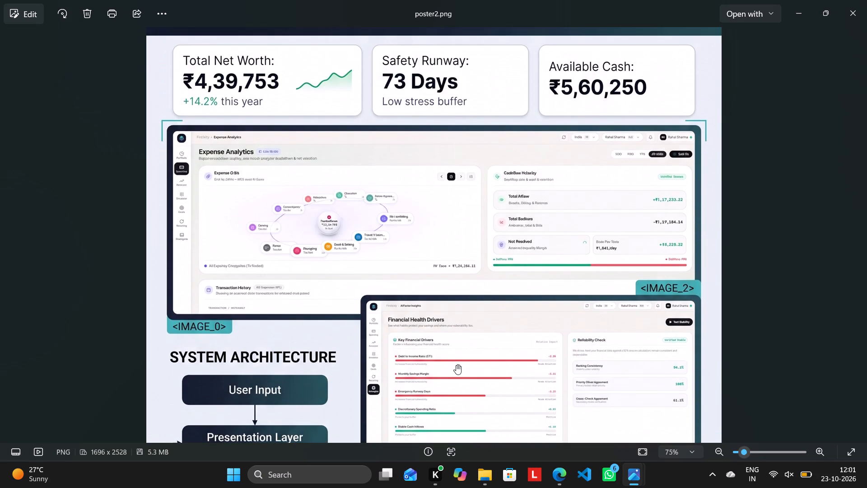
Return to the Canva presentation in Edge and review slides 6, 7, 8, 4, 3 and 2 against the posters.
{"action": "left_click", "coordinate": [559, 474]}
{"action": "left_click", "coordinate": [476, 399]}
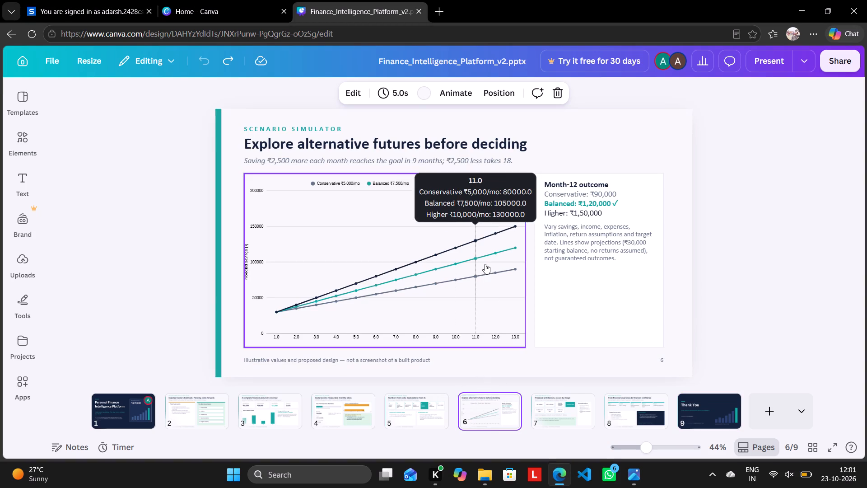
{"action": "left_click", "coordinate": [550, 408]}
{"action": "left_click", "coordinate": [610, 416]}
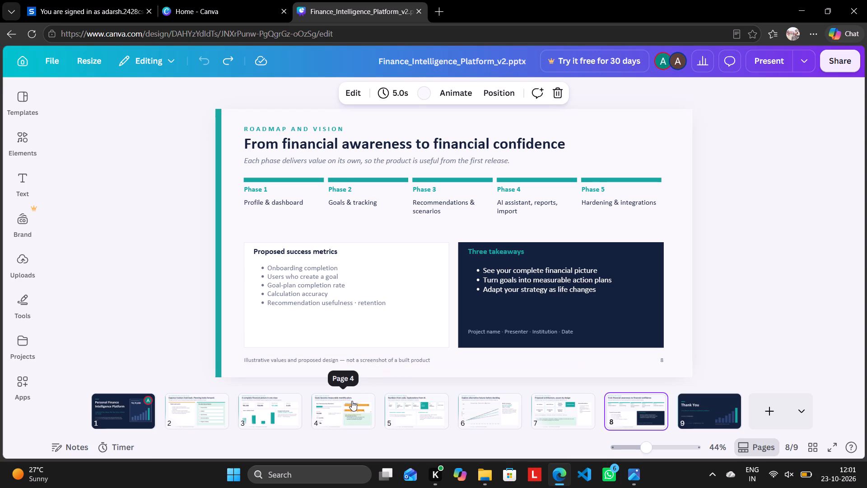
{"action": "left_click", "coordinate": [352, 401]}
{"action": "left_click", "coordinate": [271, 406]}
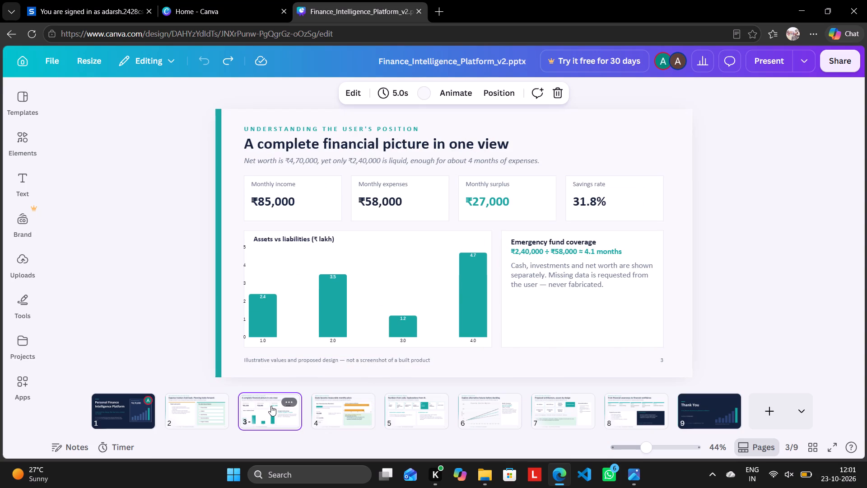
{"action": "left_click", "coordinate": [182, 406]}
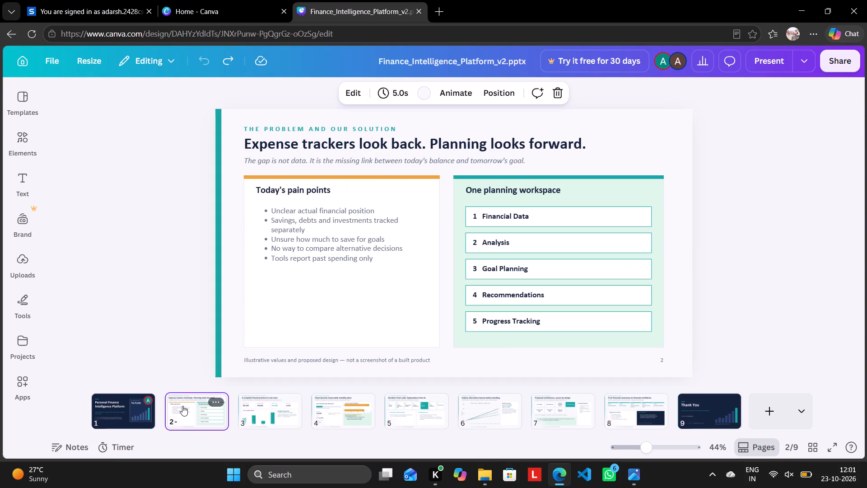
Delete the footer note "Illustrative values and proposed design — not a screenshot of a built product" from slides 2 and 3.
{"action": "left_click", "coordinate": [127, 411]}
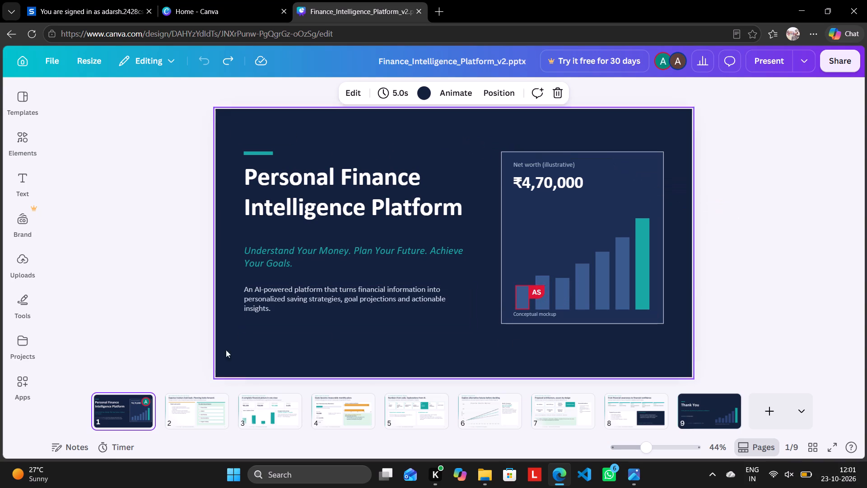
{"action": "left_click", "coordinate": [202, 410]}
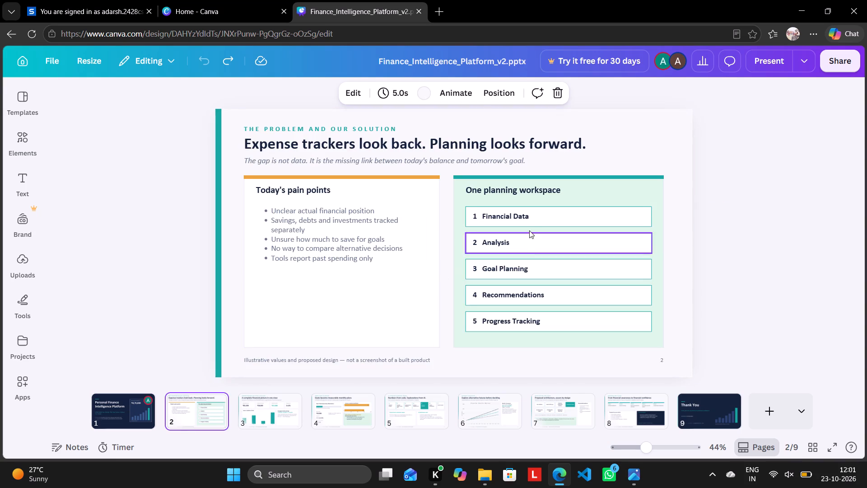
{"action": "left_click", "coordinate": [528, 215]}
{"action": "left_click", "coordinate": [499, 241]}
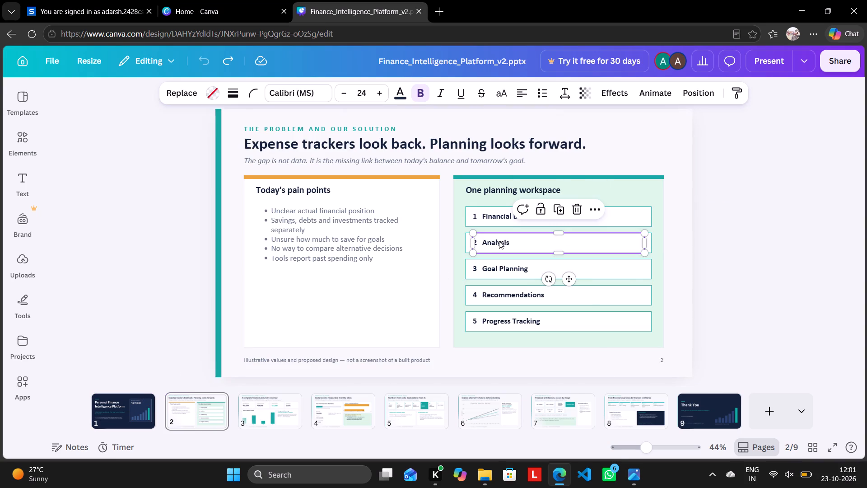
{"action": "left_click", "coordinate": [467, 247]}
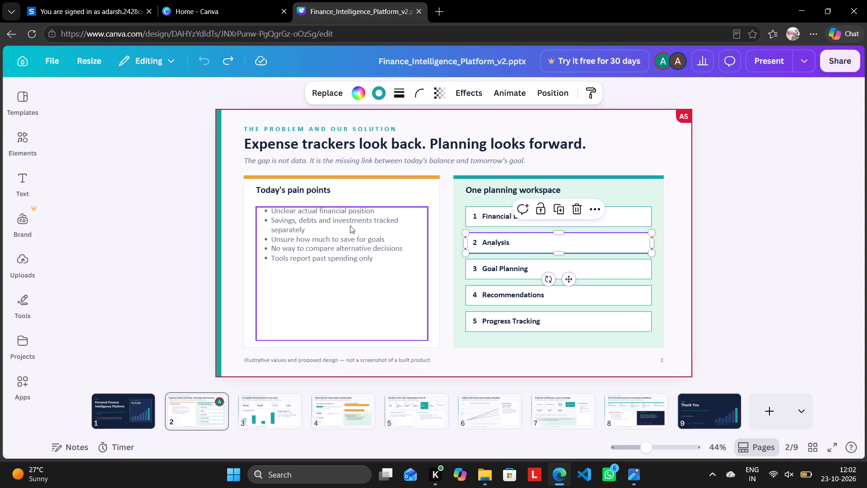
{"action": "left_click", "coordinate": [262, 359]}
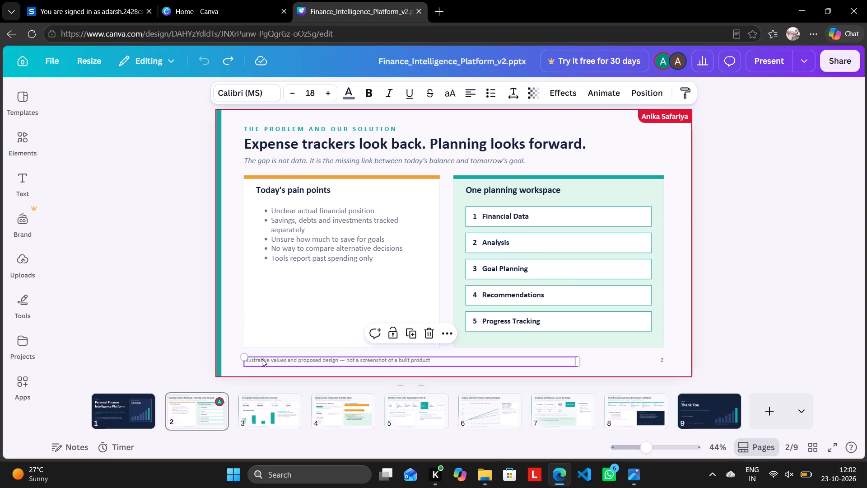
{"action": "left_click", "coordinate": [429, 337]}
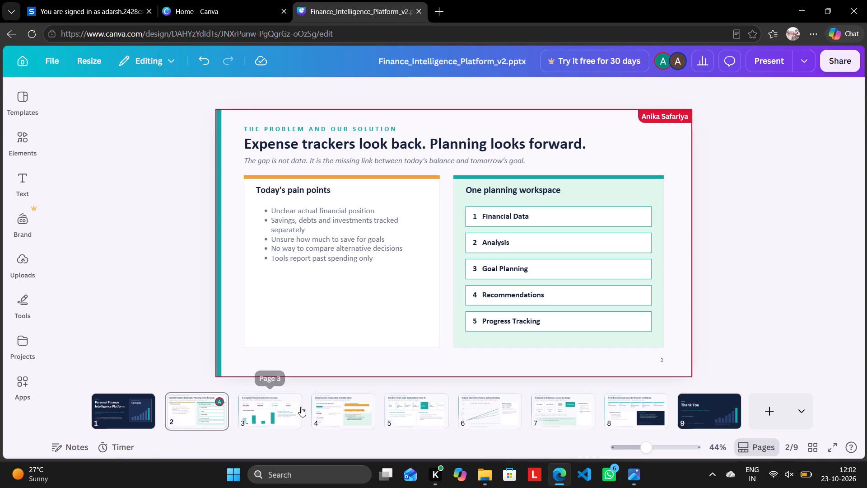
{"action": "left_click", "coordinate": [275, 409]}
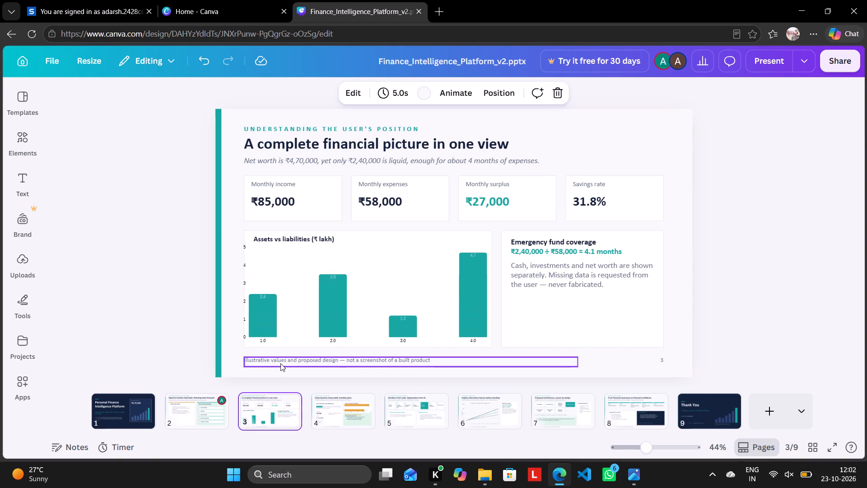
{"action": "left_click", "coordinate": [280, 363]}
{"action": "left_click", "coordinate": [437, 336]}
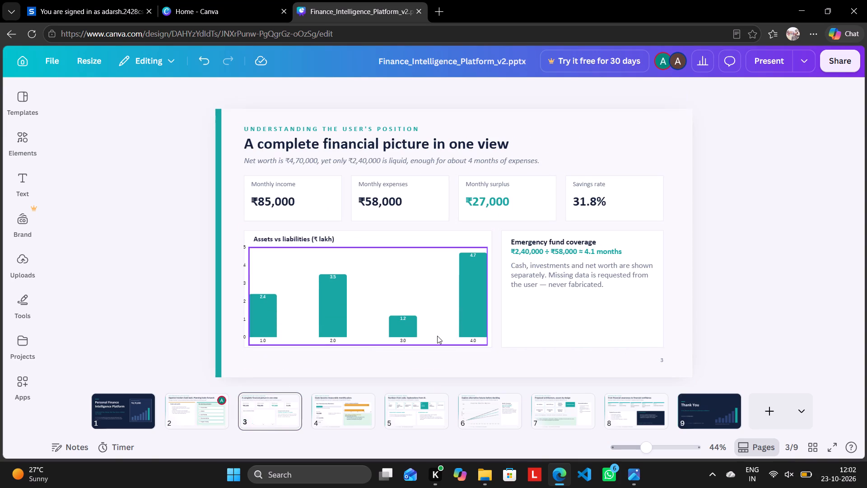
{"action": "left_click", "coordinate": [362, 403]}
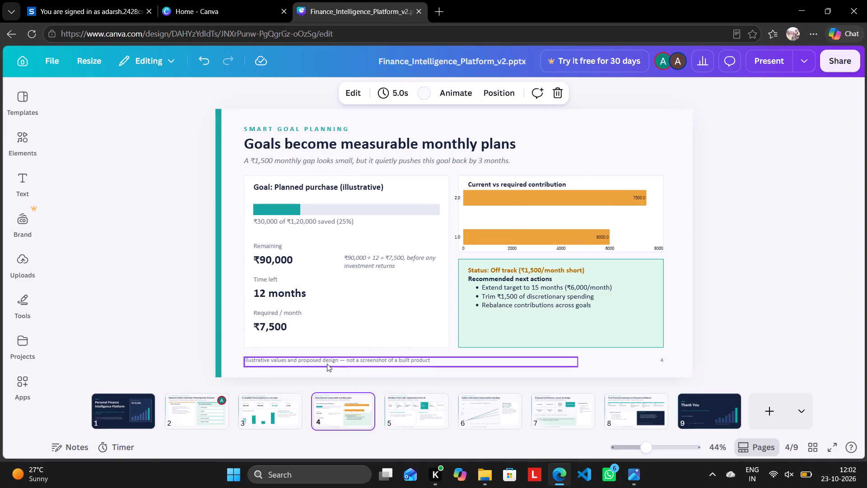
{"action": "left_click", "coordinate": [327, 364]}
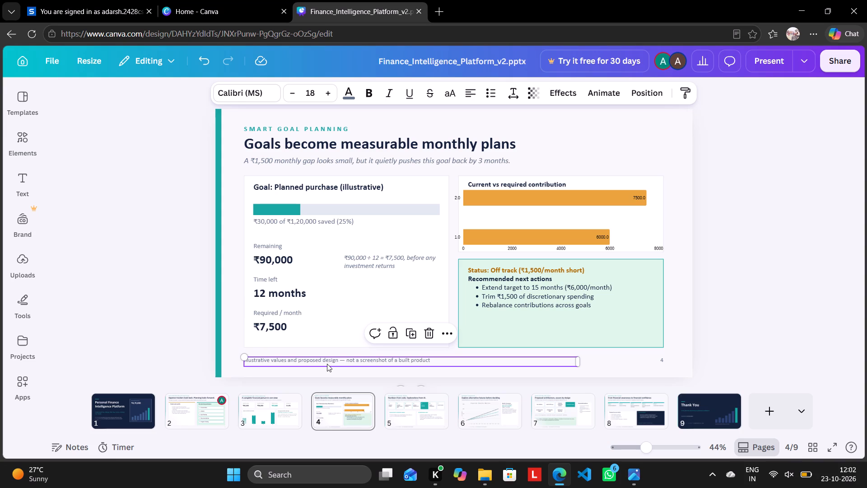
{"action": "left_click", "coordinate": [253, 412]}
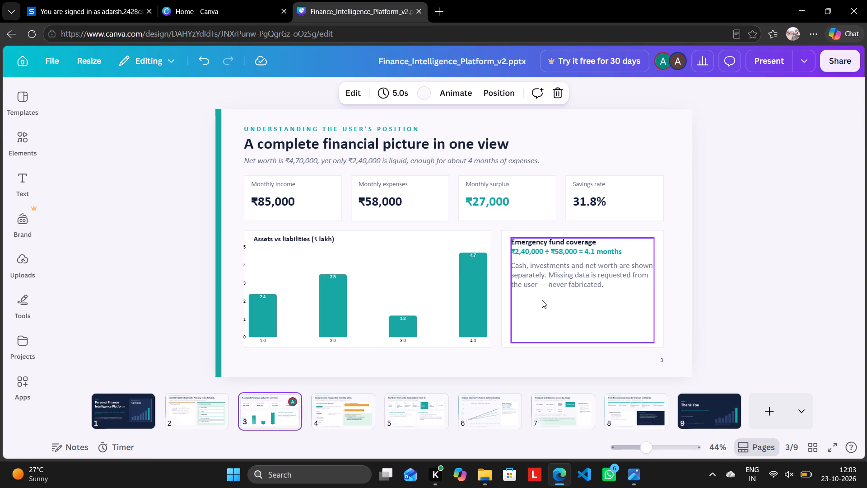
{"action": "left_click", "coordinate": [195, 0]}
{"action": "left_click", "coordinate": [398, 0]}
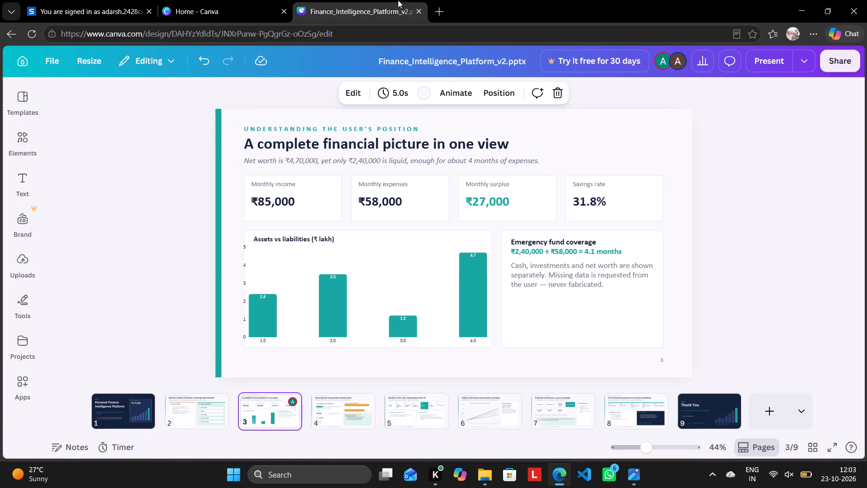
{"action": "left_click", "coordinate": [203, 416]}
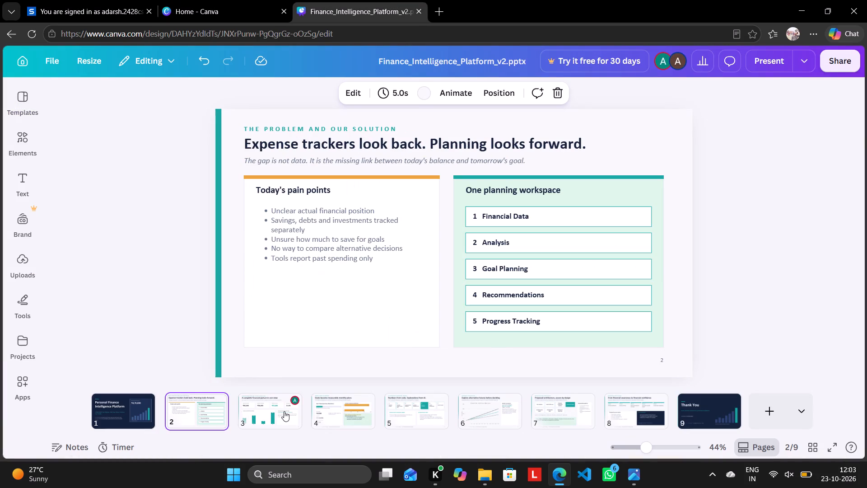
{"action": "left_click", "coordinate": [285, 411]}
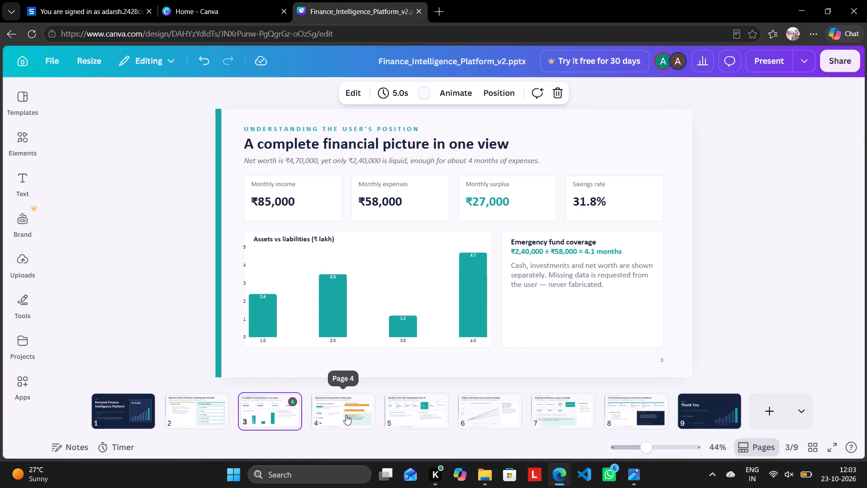
Delete the "Illustrative values and proposed design" footer note from slides 4, 5 and 6.
{"action": "left_click", "coordinate": [346, 415]}
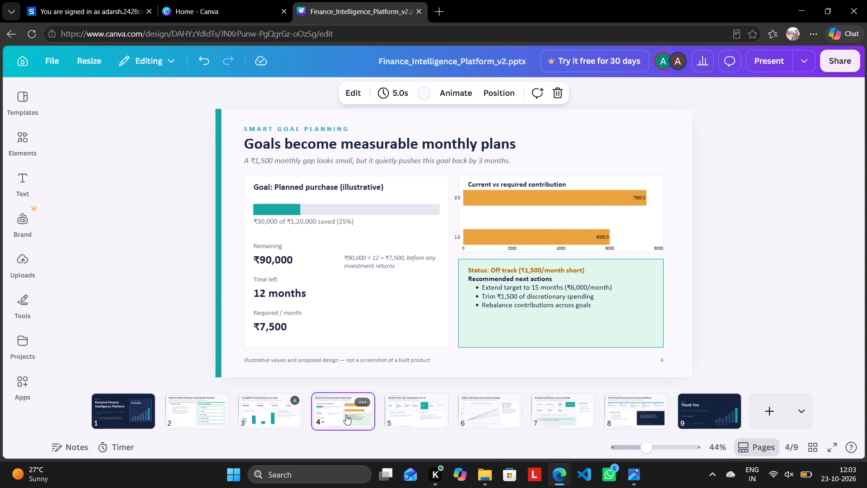
{"action": "left_click", "coordinate": [332, 363]}
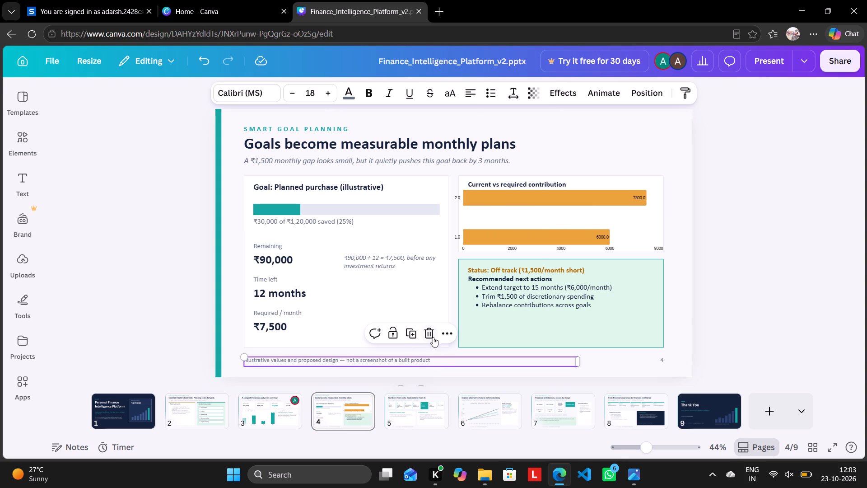
{"action": "left_click", "coordinate": [430, 336]}
{"action": "left_click", "coordinate": [403, 414]}
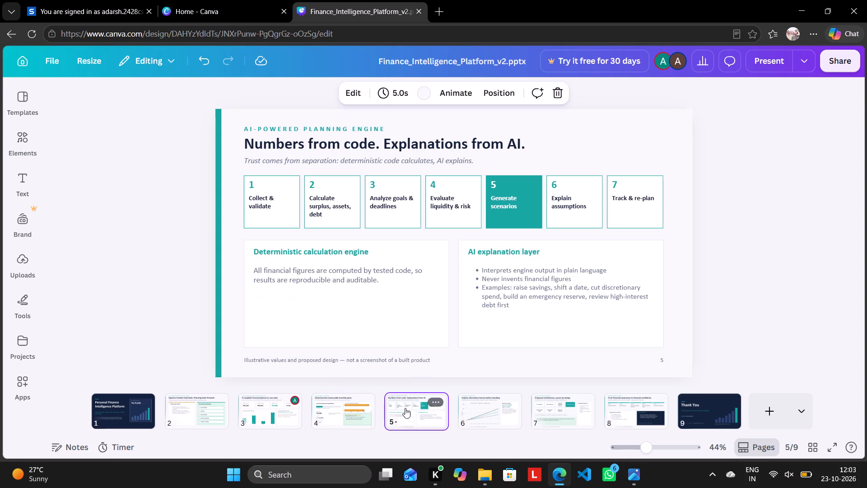
{"action": "left_click", "coordinate": [371, 357]}
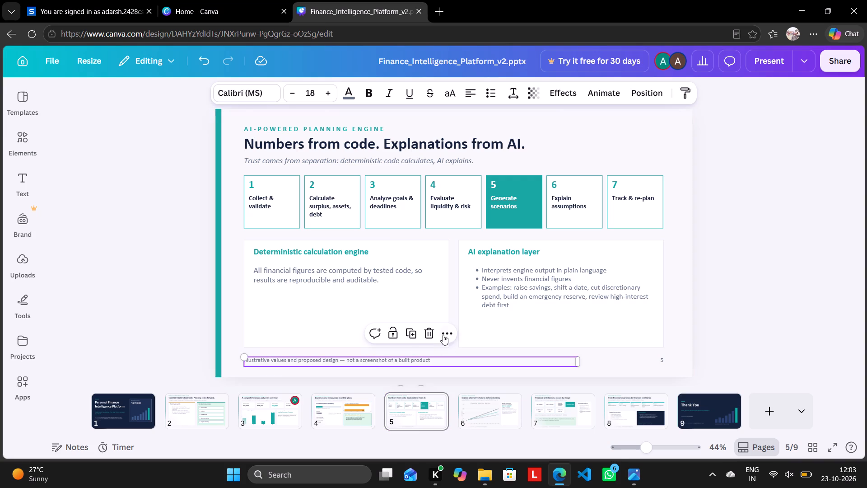
{"action": "left_click", "coordinate": [433, 334]}
{"action": "left_click", "coordinate": [475, 422]}
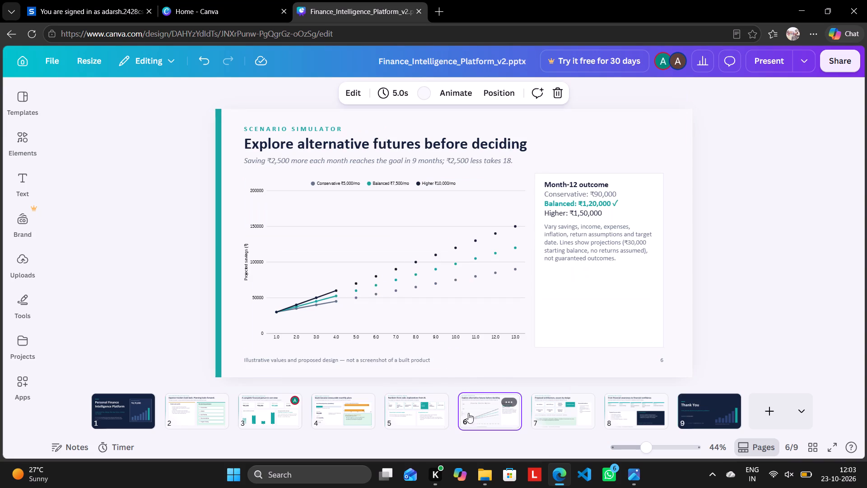
{"action": "left_click", "coordinate": [371, 360]}
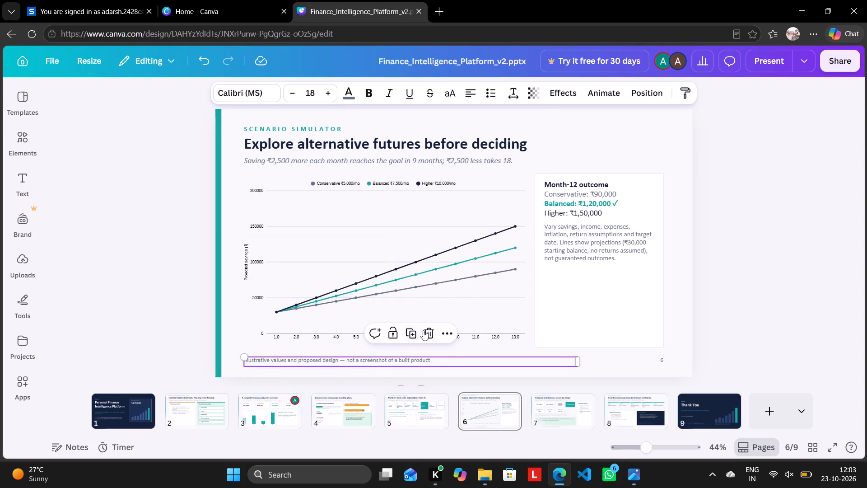
{"action": "left_click", "coordinate": [424, 329]}
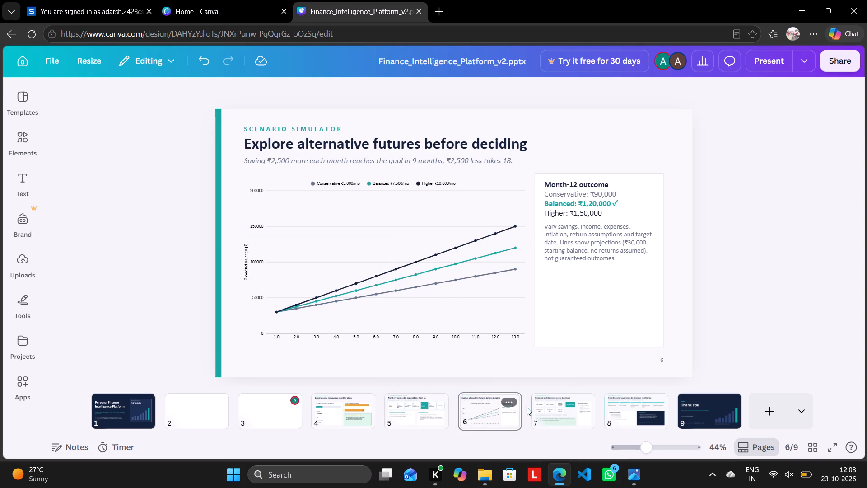
Delete the "Illustrative values and proposed design" footer note from slides 7 and 8.
{"action": "left_click", "coordinate": [533, 407]}
{"action": "left_click", "coordinate": [405, 365]}
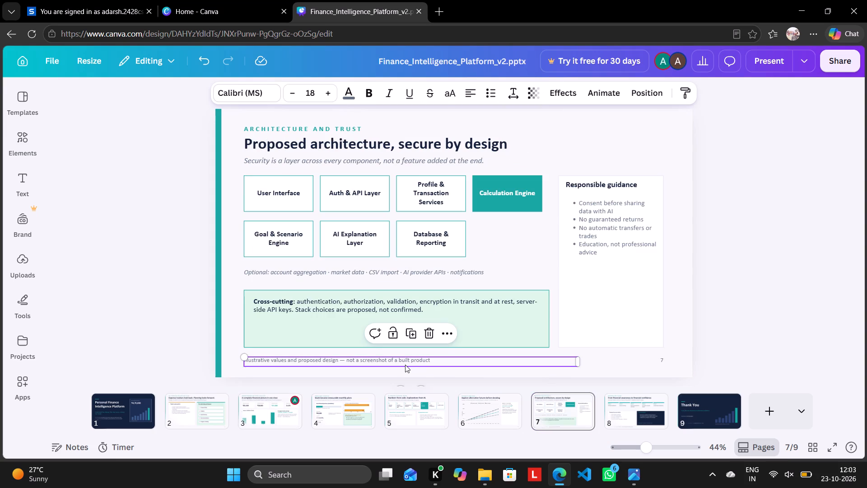
{"action": "left_click", "coordinate": [429, 332]}
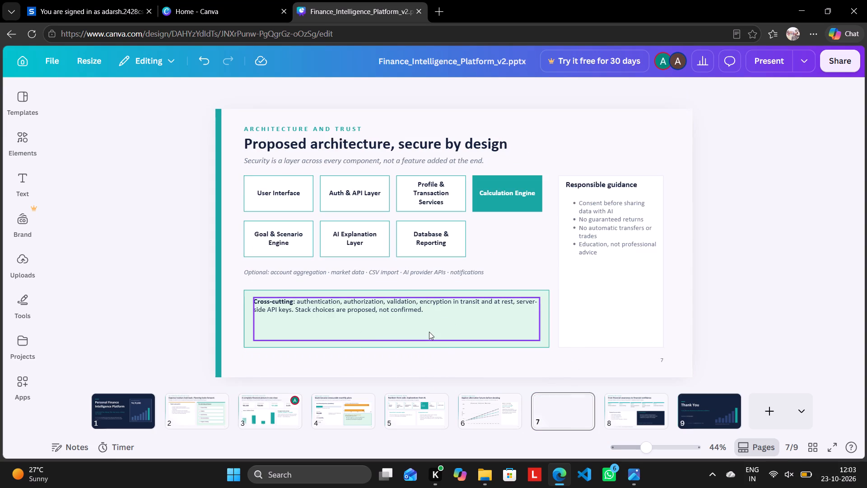
{"action": "left_click", "coordinate": [633, 403]}
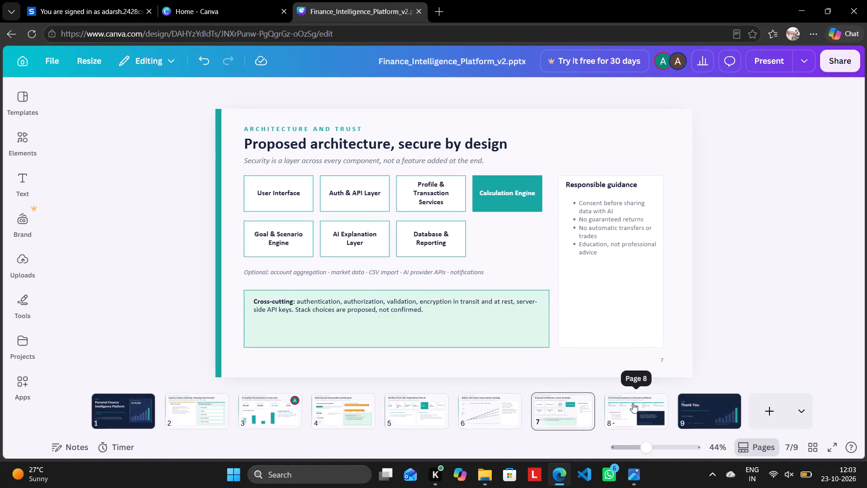
{"action": "left_click", "coordinate": [409, 359]}
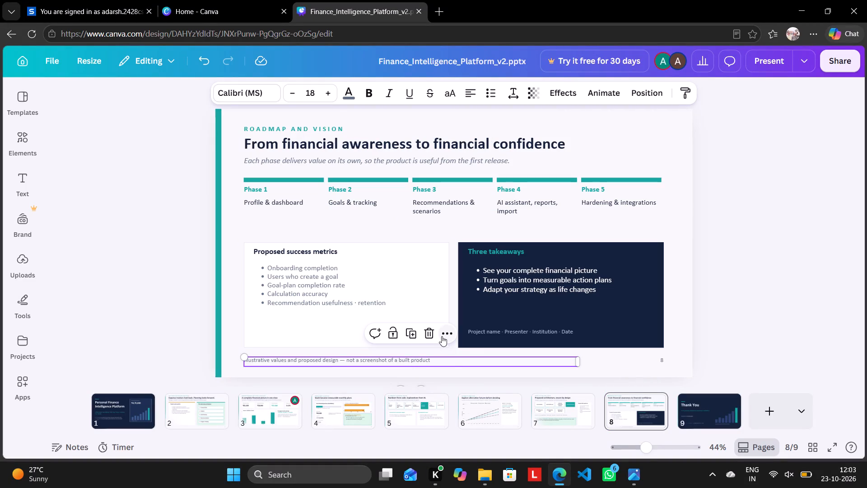
{"action": "left_click", "coordinate": [433, 337]}
Delete the caption "Concept presentation. All figures illustrative." below the bar graphic on the Thank You slide.
{"action": "left_click", "coordinate": [678, 416]}
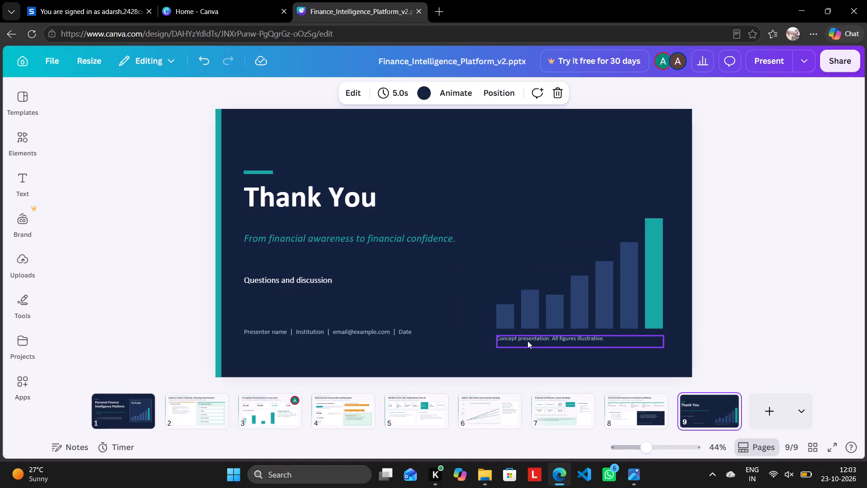
{"action": "left_click", "coordinate": [527, 341]}
{"action": "left_click", "coordinate": [595, 315]}
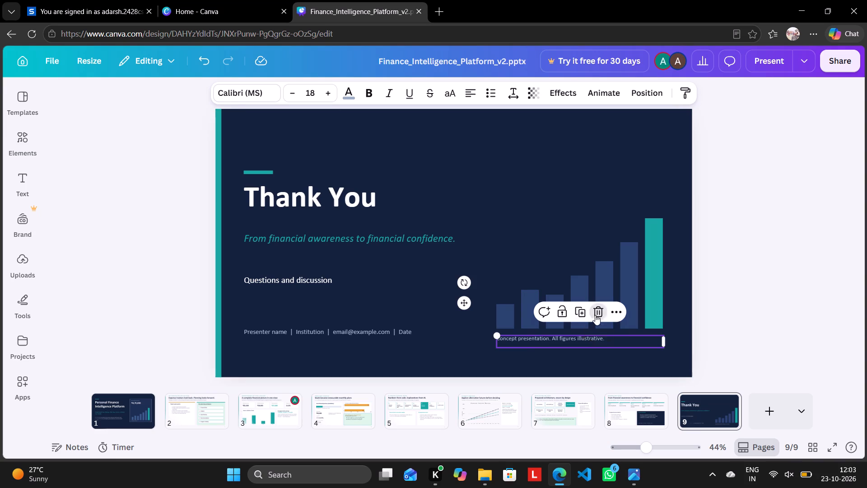
Add a plain text box to title slide 1, keeping a single copy by deleting the duplicate box.
{"action": "left_click", "coordinate": [108, 401]}
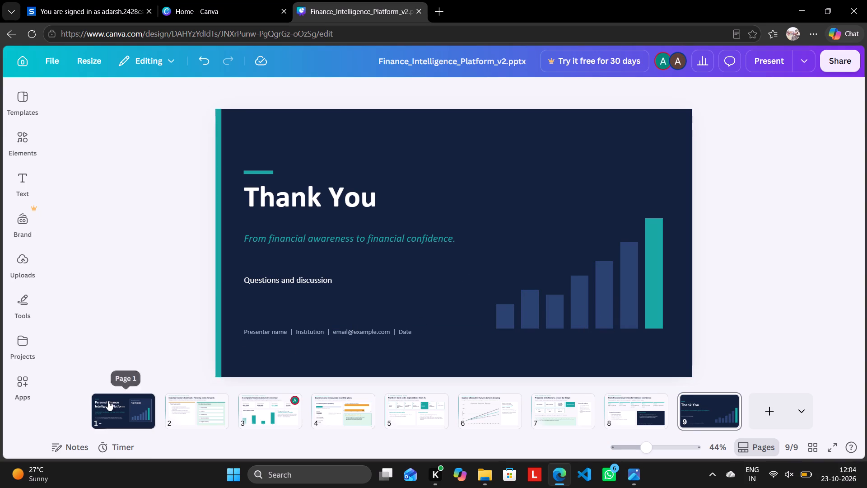
{"action": "left_click", "coordinate": [459, 337]}
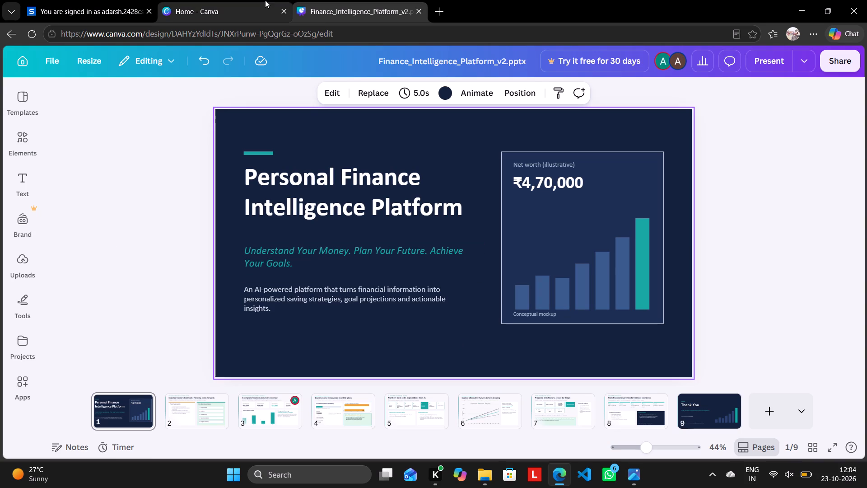
{"action": "left_click", "coordinate": [9, 183]}
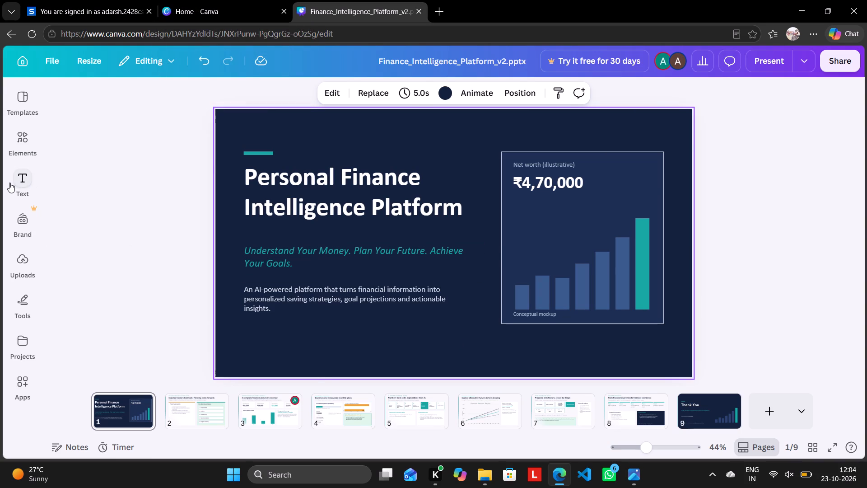
{"action": "left_click", "coordinate": [138, 130]}
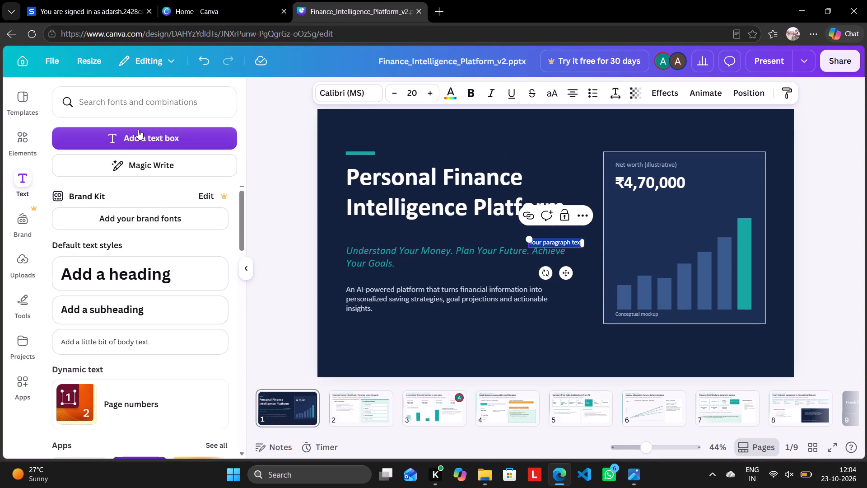
{"action": "left_click", "coordinate": [144, 138]}
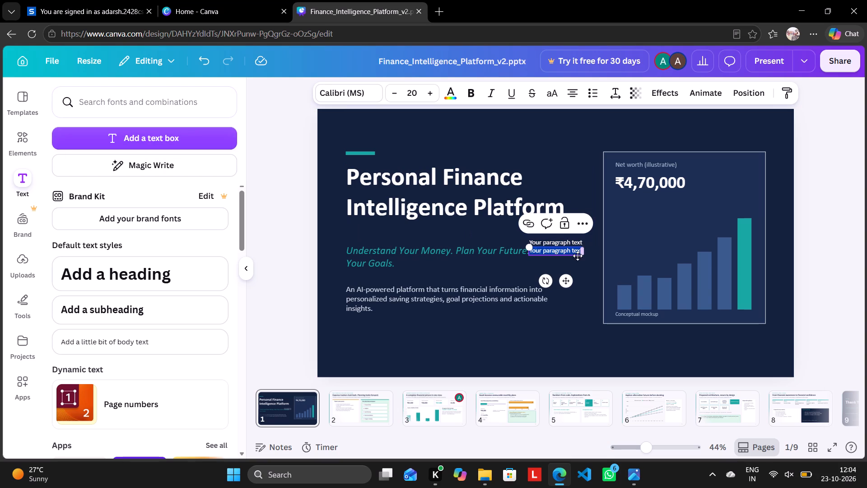
{"action": "left_click", "coordinate": [560, 240]}
{"action": "left_click", "coordinate": [572, 219]}
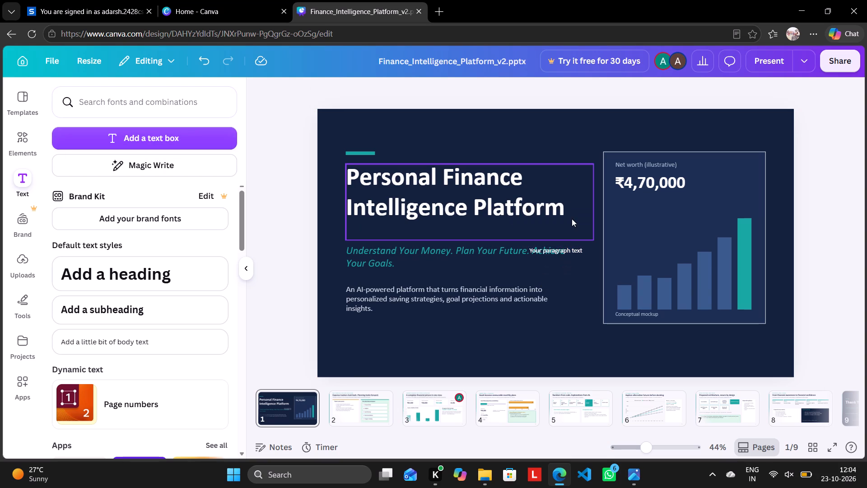
Replace the placeholder in the new title-slide text box with "FINTRIXITY", checking the project name in poster2.png.
{"action": "left_click", "coordinate": [563, 250]}
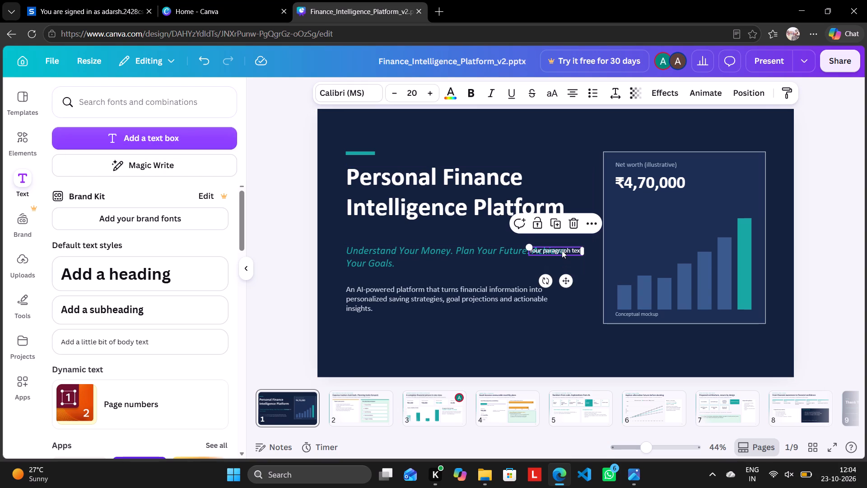
{"action": "left_click", "coordinate": [562, 249]}
{"action": "key", "text": "BackSpace"}
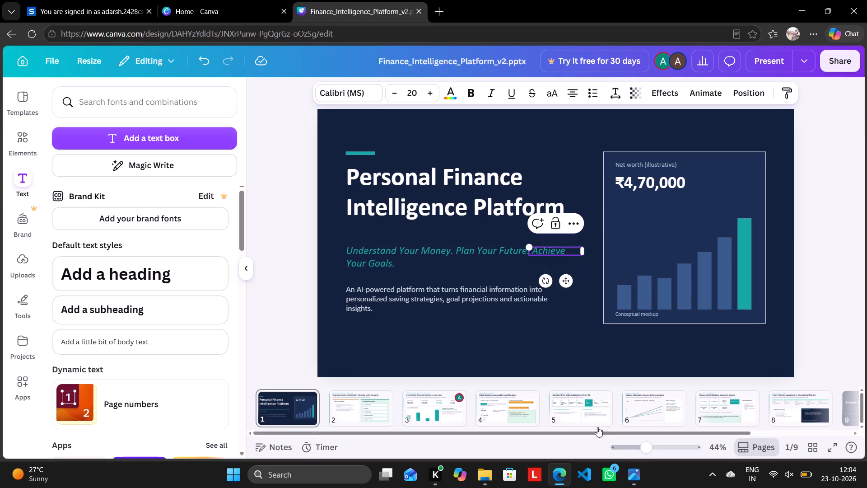
{"action": "left_click", "coordinate": [627, 478]}
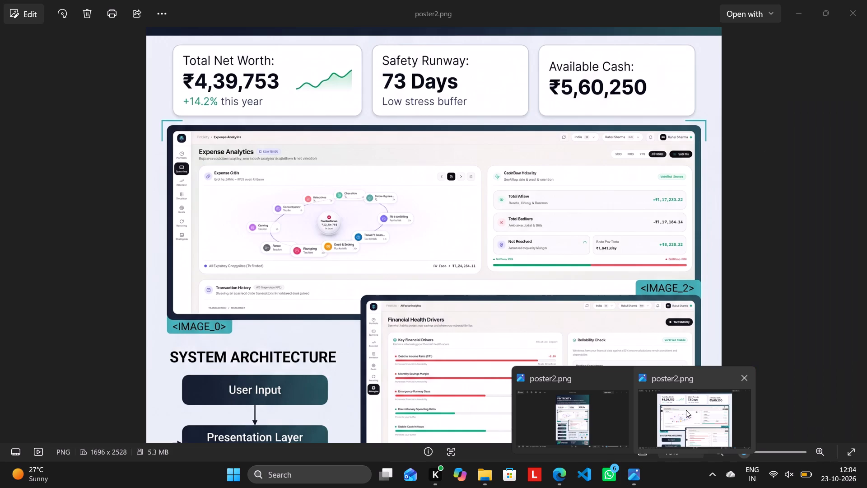
{"action": "left_click", "coordinate": [740, 382]}
{"action": "left_click", "coordinate": [660, 403]}
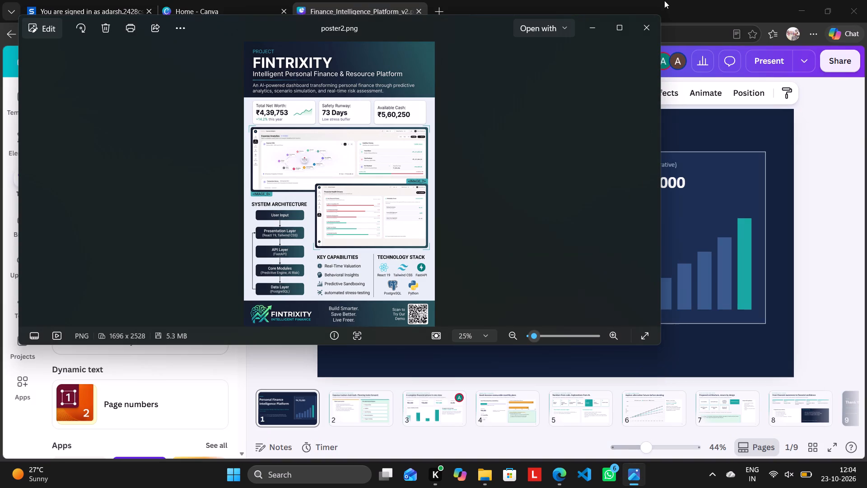
{"action": "left_click", "coordinate": [647, 23]}
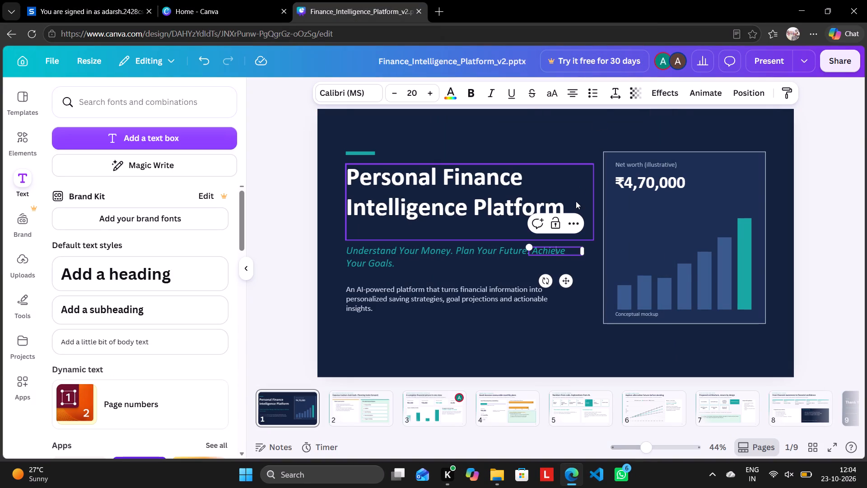
{"action": "type", "text": "FINTRI"}
{"action": "type", "text": "XITY"}
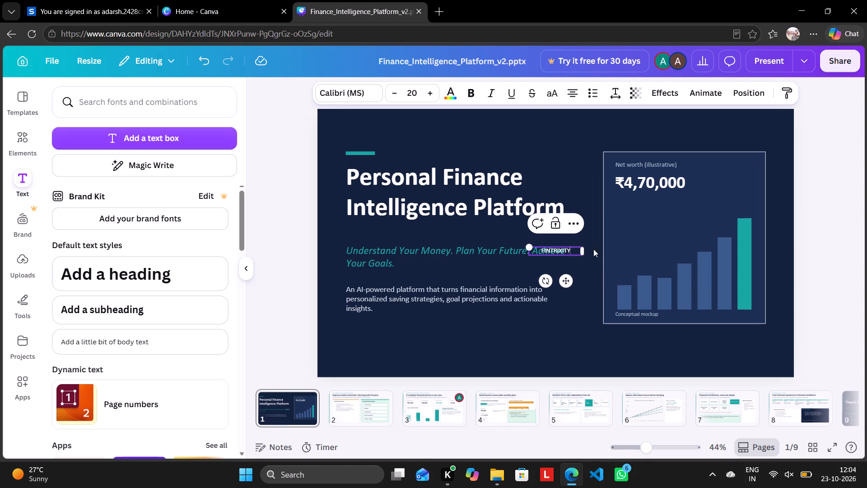
View poster1.png from the Downloads folder to check how the Fintrixity name is presented, and return to the presentation.
{"action": "left_click", "coordinate": [325, 470]}
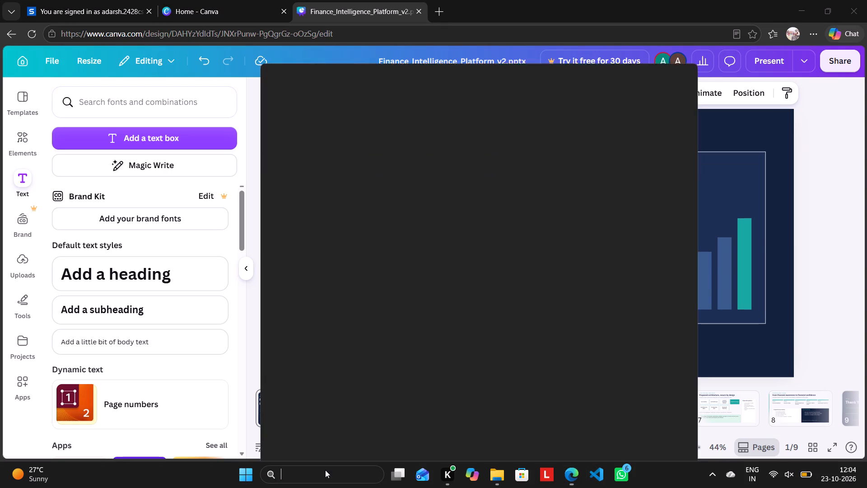
{"action": "left_click", "coordinate": [488, 482]}
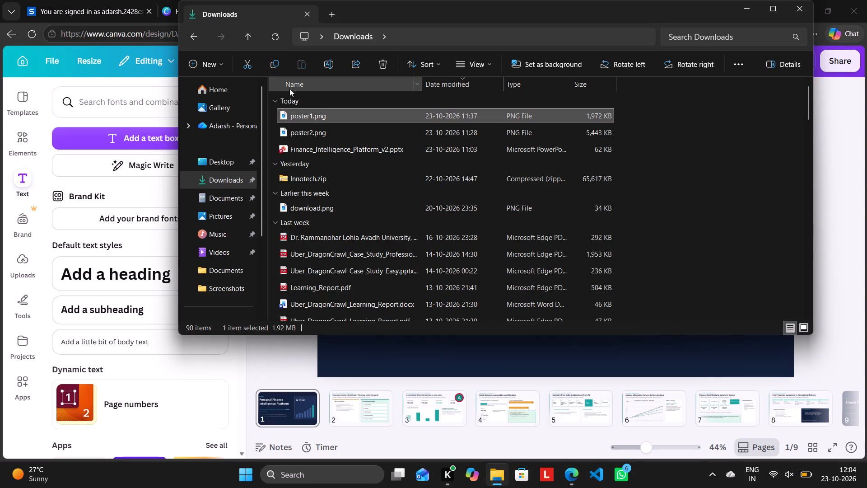
{"action": "double_click", "coordinate": [315, 115]}
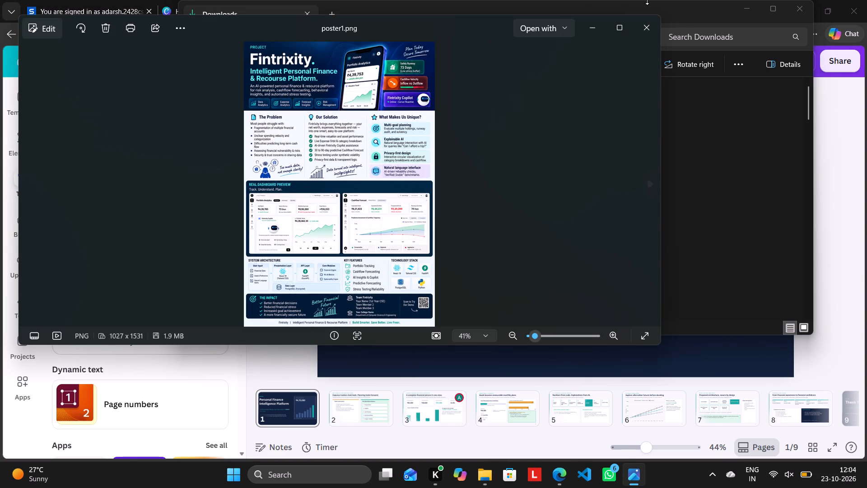
{"action": "left_click", "coordinate": [589, 27]}
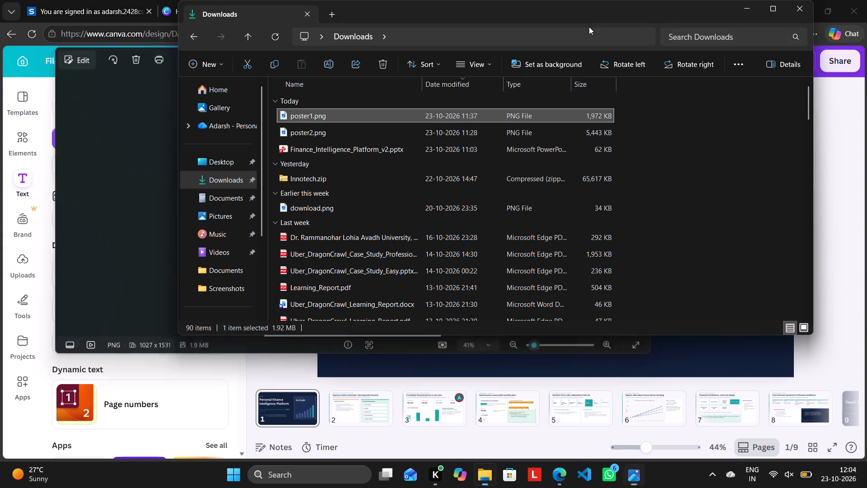
{"action": "left_click", "coordinate": [803, 6]}
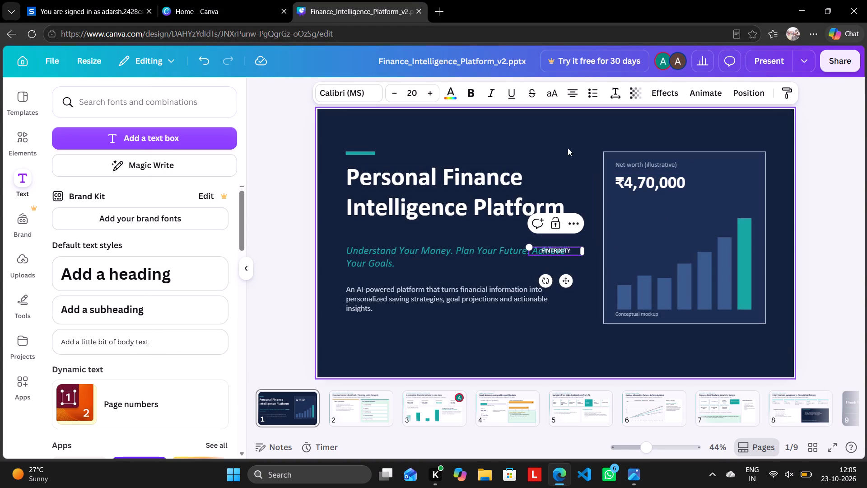
Set the font size of the FINTRIXITY text on the title slide to 35.
{"action": "triple_click", "coordinate": [433, 94]}
{"action": "triple_click", "coordinate": [433, 94]}
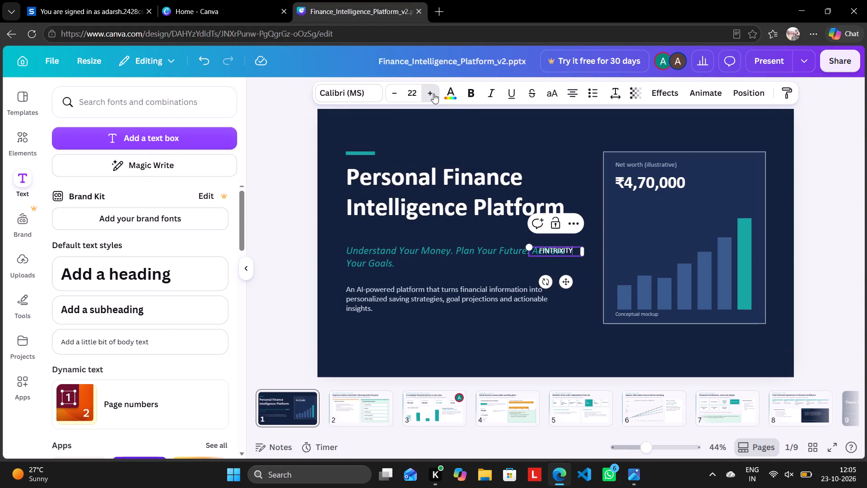
{"action": "triple_click", "coordinate": [433, 94]}
{"action": "triple_click", "coordinate": [433, 94]}
{"action": "triple_click", "coordinate": [433, 94]}
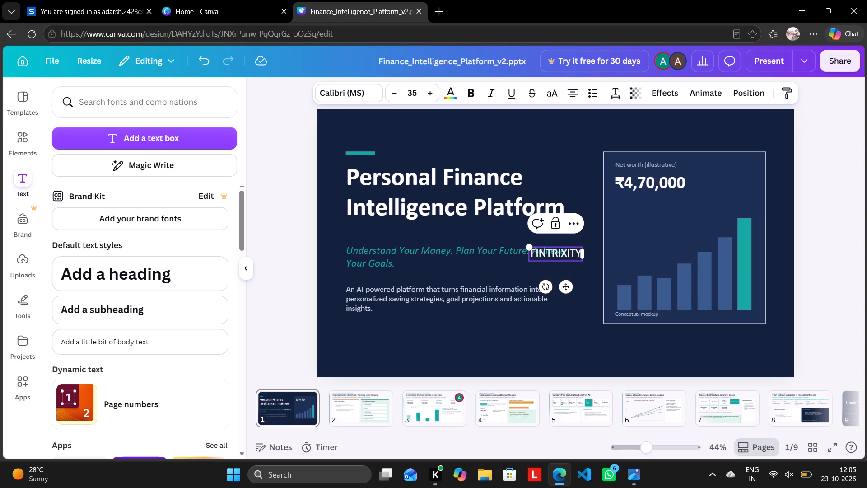
Move the FINTRIXITY text to just above the teal accent line over the main title.
{"action": "left_click_drag", "start_coordinate": [564, 254], "coordinate": [538, 249]}
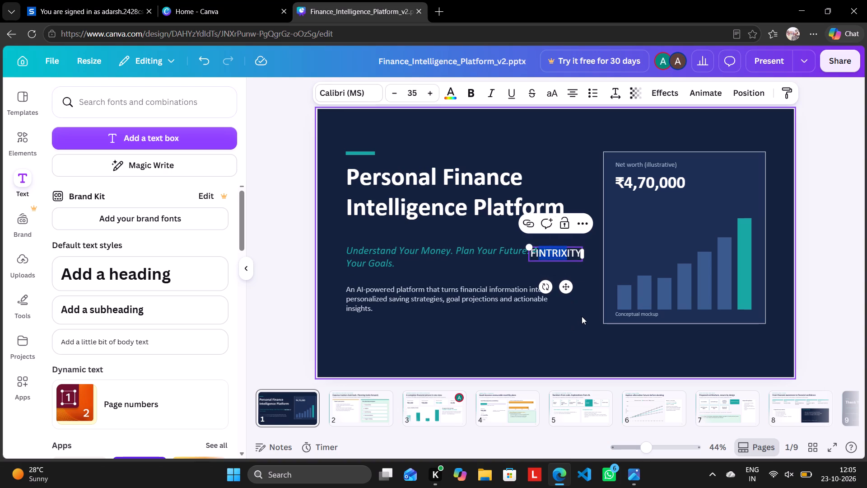
{"action": "left_click", "coordinate": [582, 316]}
{"action": "left_click", "coordinate": [563, 256]}
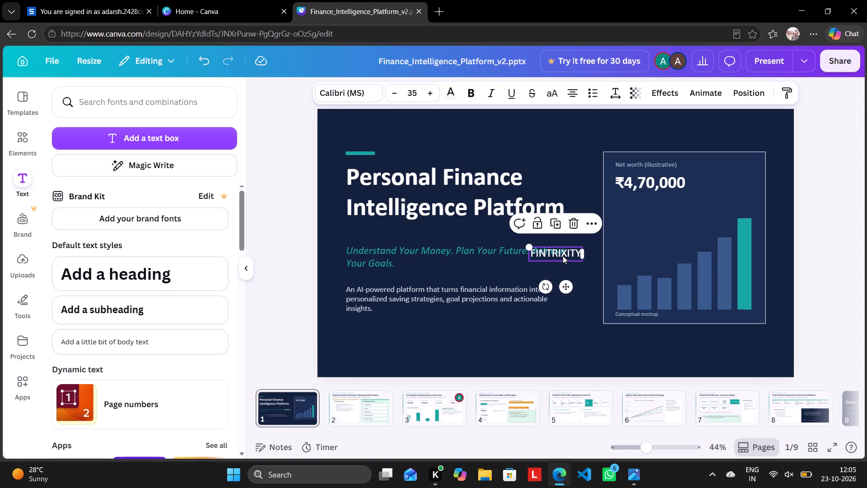
{"action": "left_click_drag", "start_coordinate": [547, 254], "coordinate": [456, 189]}
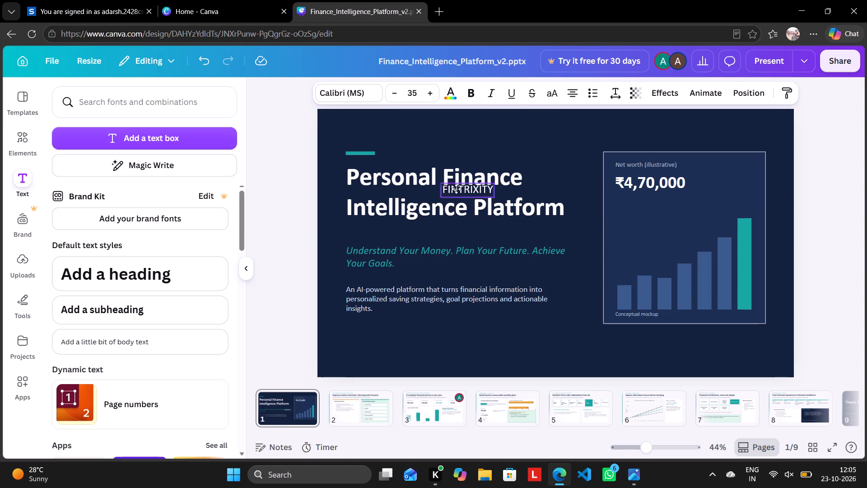
{"action": "left_click_drag", "start_coordinate": [456, 189], "coordinate": [364, 142]}
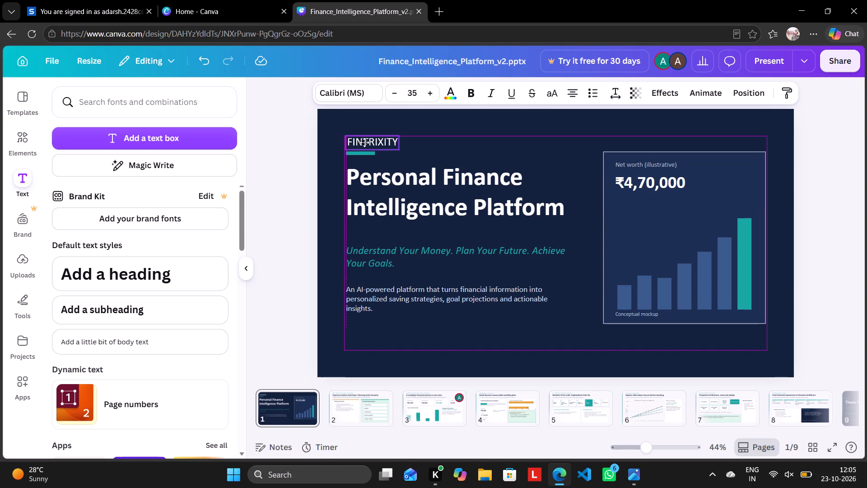
{"action": "left_click_drag", "start_coordinate": [364, 142], "coordinate": [365, 143]}
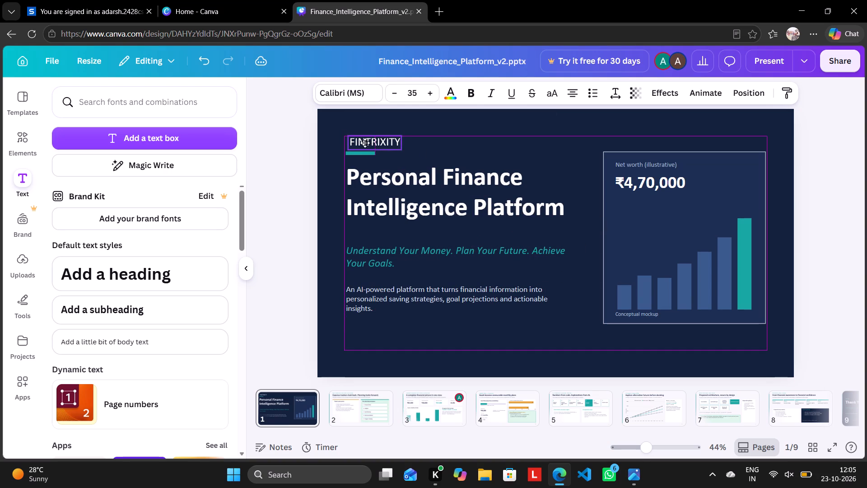
{"action": "left_click_drag", "start_coordinate": [365, 143], "coordinate": [364, 144]}
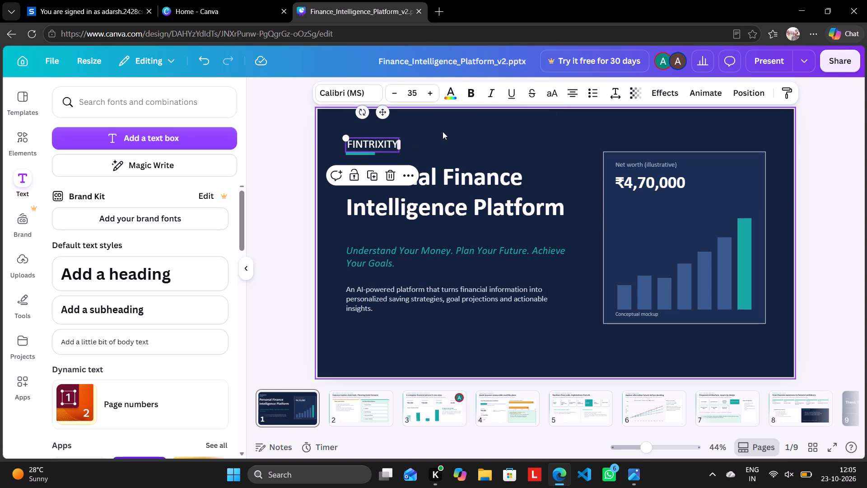
{"action": "left_click", "coordinate": [462, 132]}
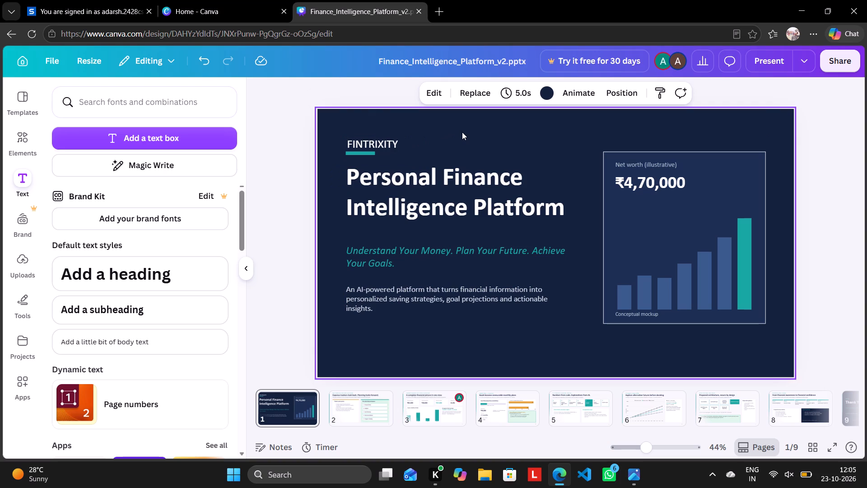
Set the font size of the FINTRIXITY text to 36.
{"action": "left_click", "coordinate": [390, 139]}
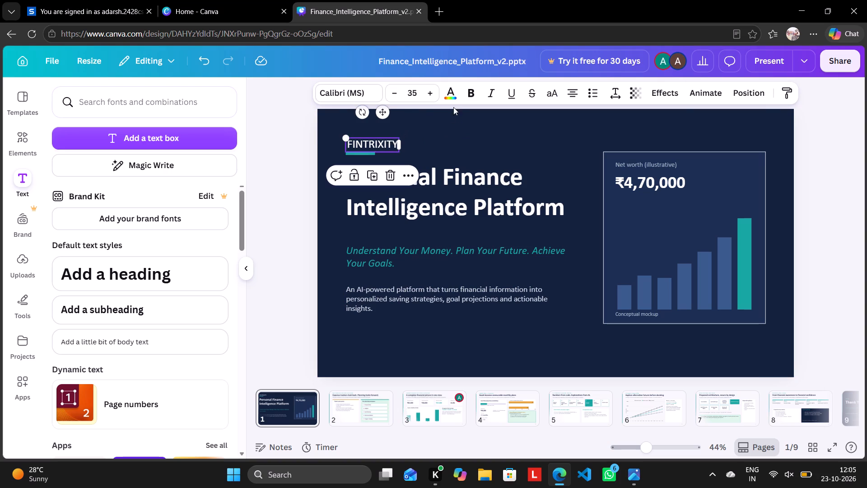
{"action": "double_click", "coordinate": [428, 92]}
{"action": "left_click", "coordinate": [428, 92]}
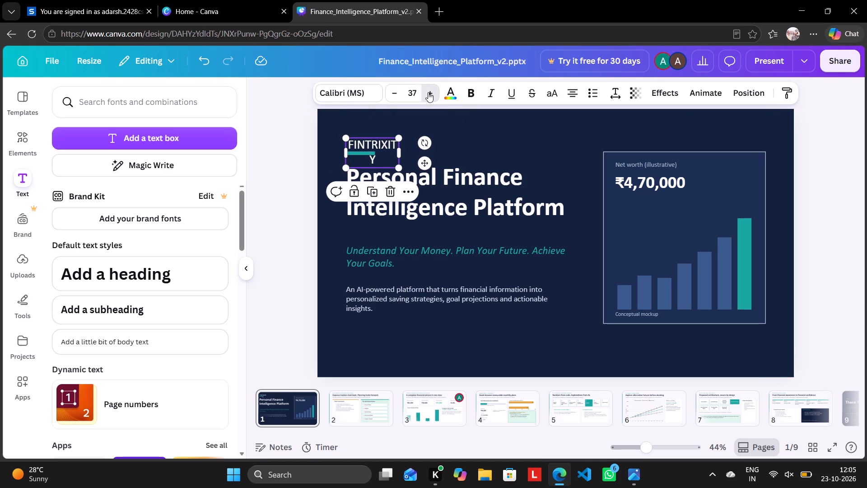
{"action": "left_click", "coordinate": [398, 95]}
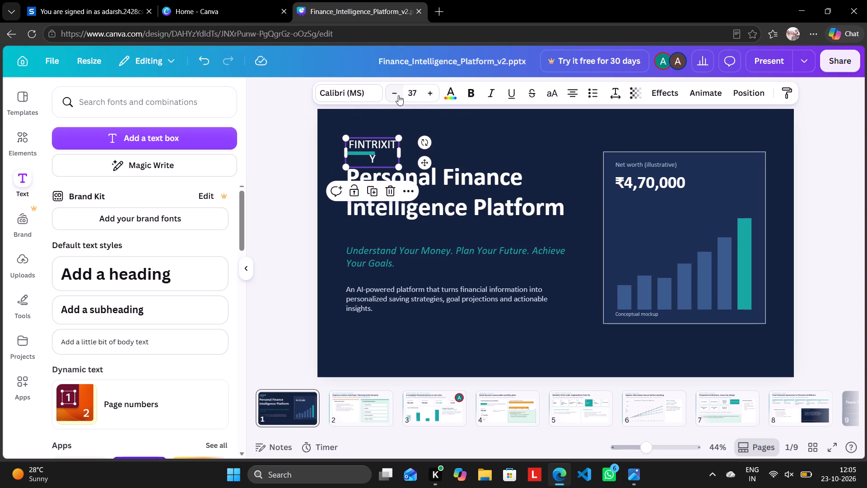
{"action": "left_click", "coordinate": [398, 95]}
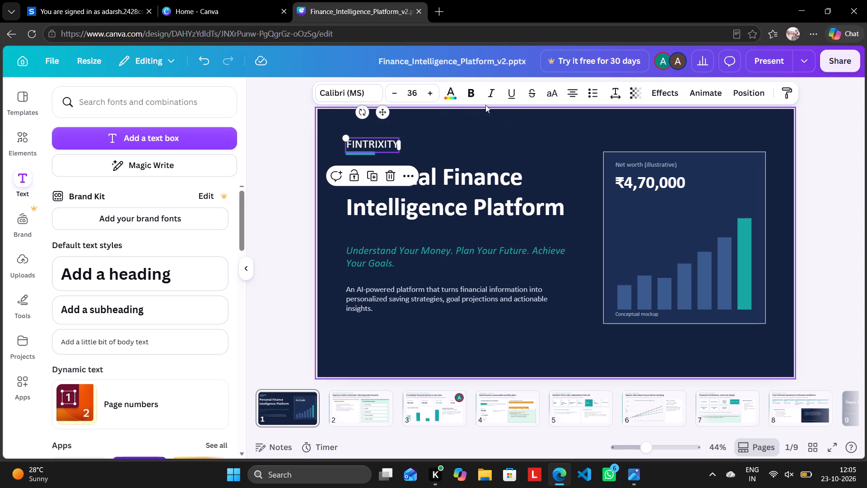
Make the FINTRIXITY text bold and set its font size to 35 so it fits on one line.
{"action": "left_click", "coordinate": [472, 91]}
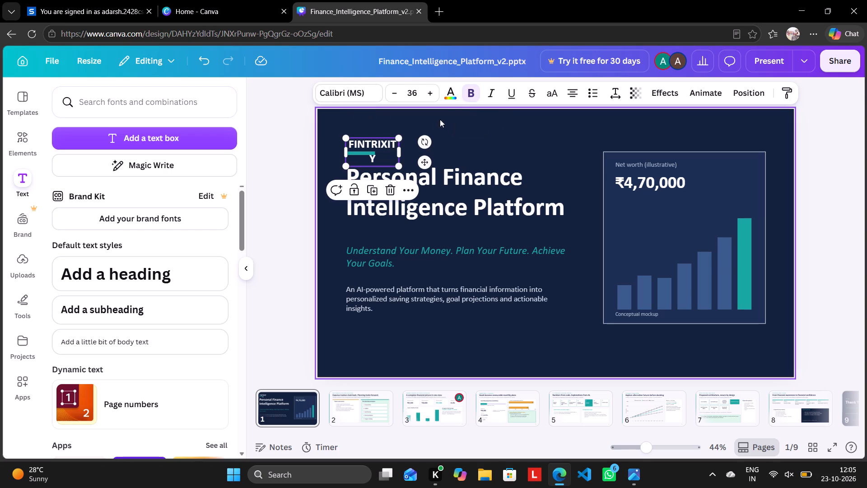
{"action": "left_click", "coordinate": [393, 92]}
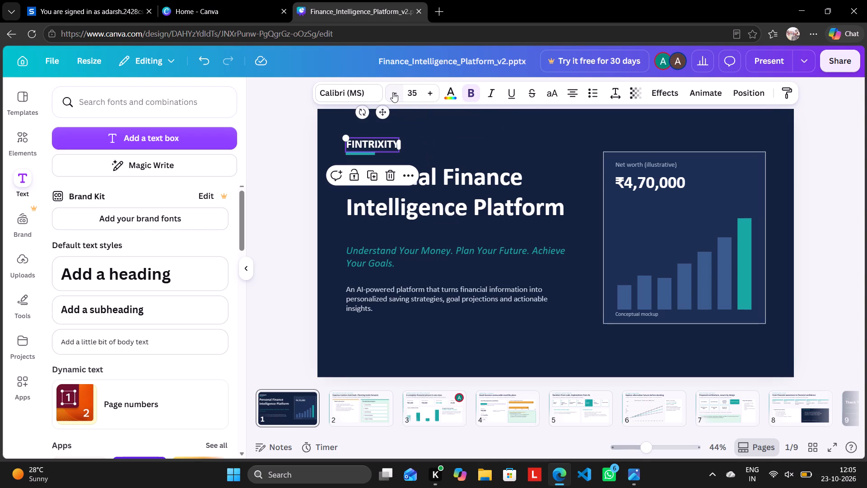
Nudge the FINTRIXITY text slightly to the left above the teal accent line.
{"action": "left_click", "coordinate": [464, 161]}
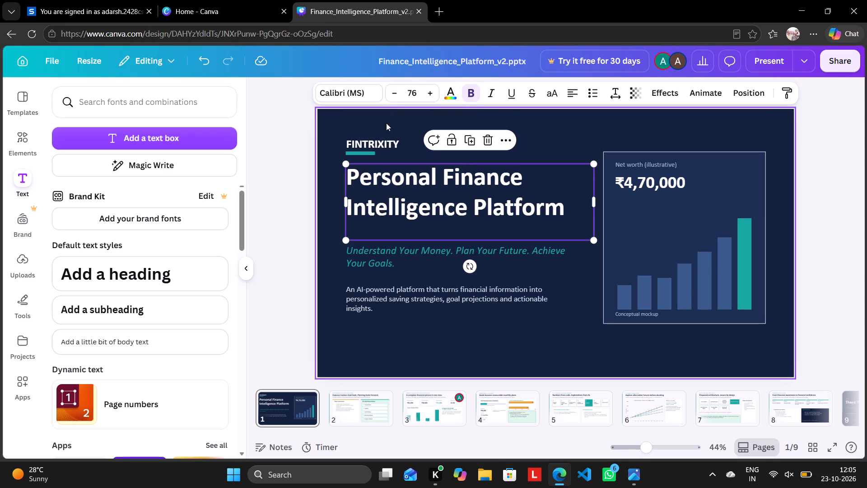
{"action": "left_click", "coordinate": [375, 121]}
{"action": "left_click", "coordinate": [369, 141]}
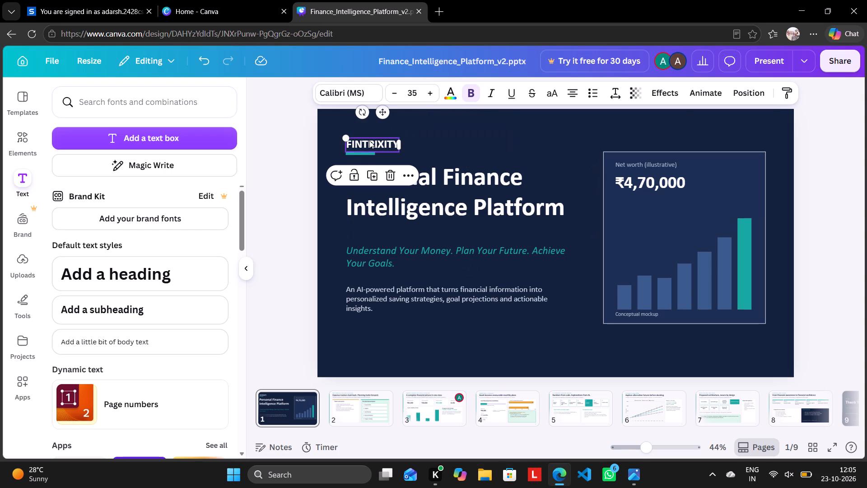
{"action": "left_click", "coordinate": [369, 141]}
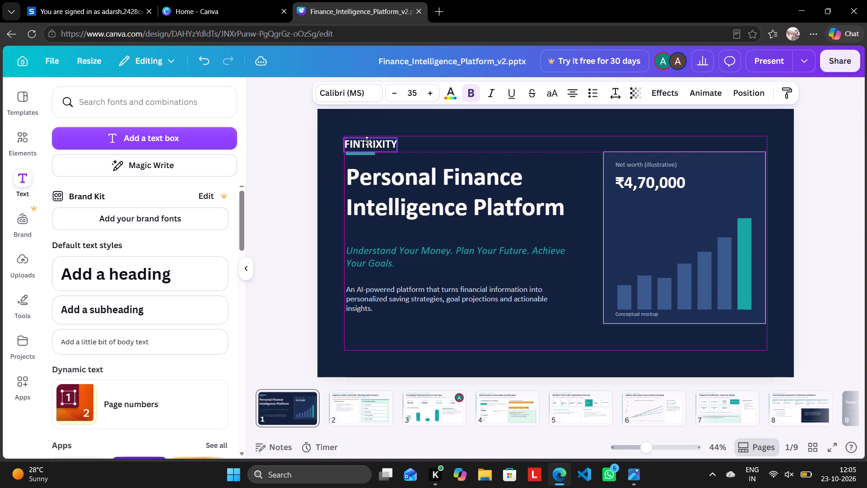
{"action": "left_click", "coordinate": [433, 122]}
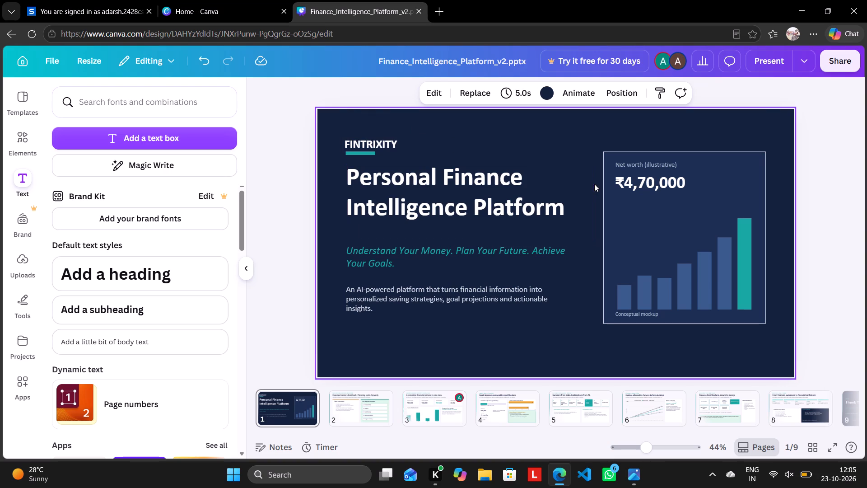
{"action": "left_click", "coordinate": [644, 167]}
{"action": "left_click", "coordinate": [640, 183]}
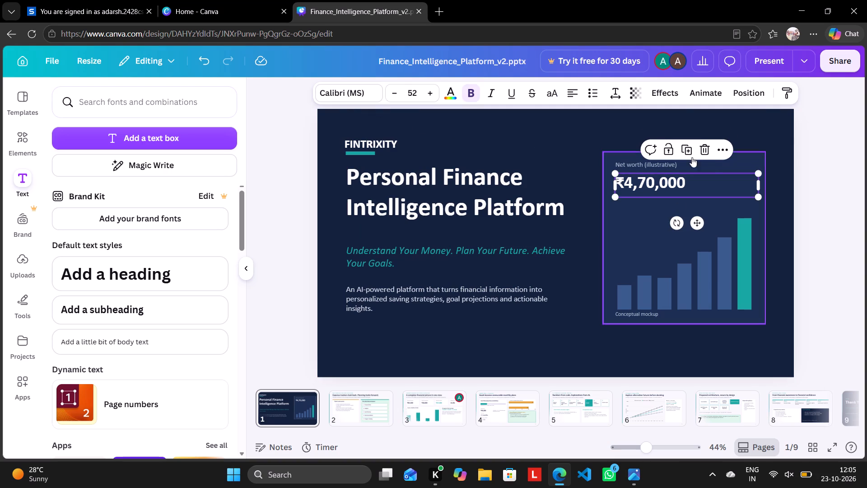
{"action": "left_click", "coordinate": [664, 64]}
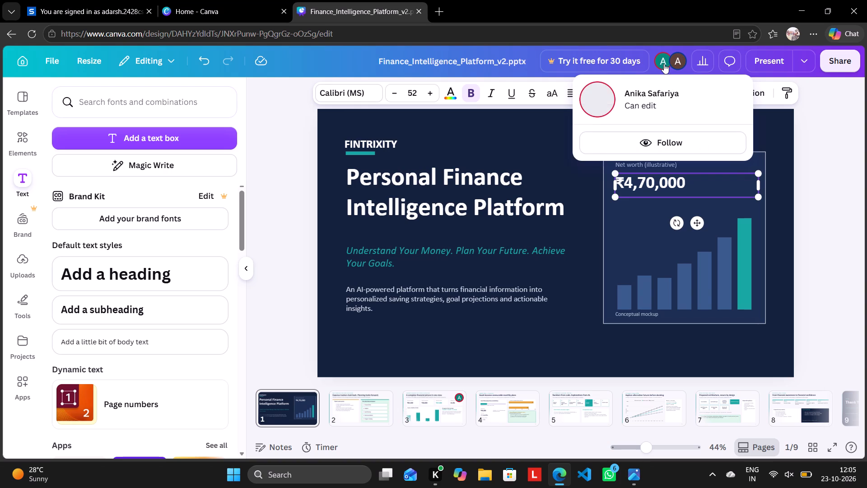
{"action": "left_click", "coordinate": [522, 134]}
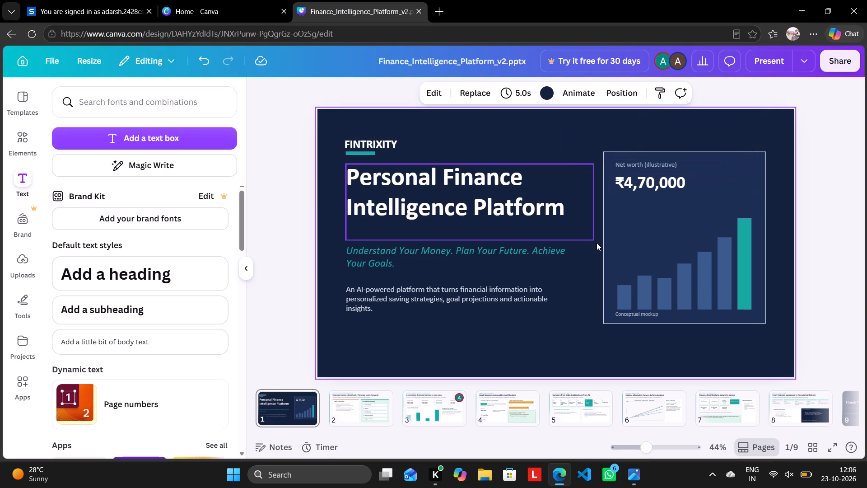
Review slides 2 through 9 one by one in the editor, checking their content and layout.
{"action": "left_click", "coordinate": [354, 397]}
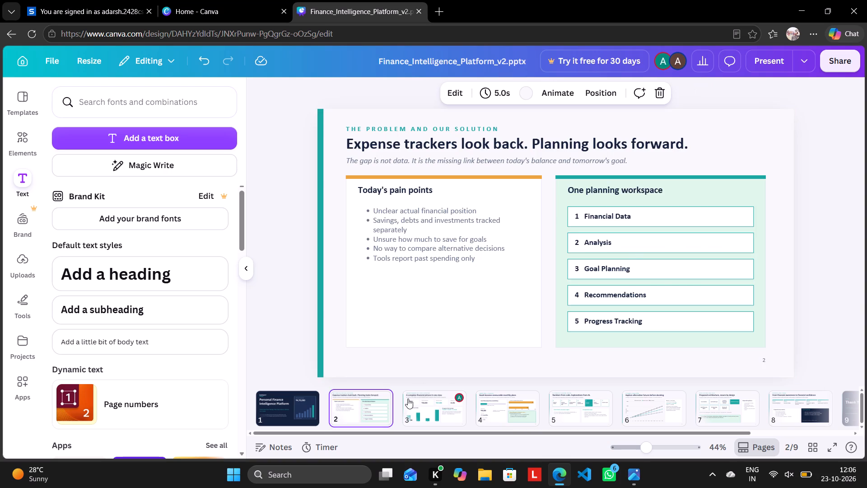
{"action": "left_click", "coordinate": [408, 399]}
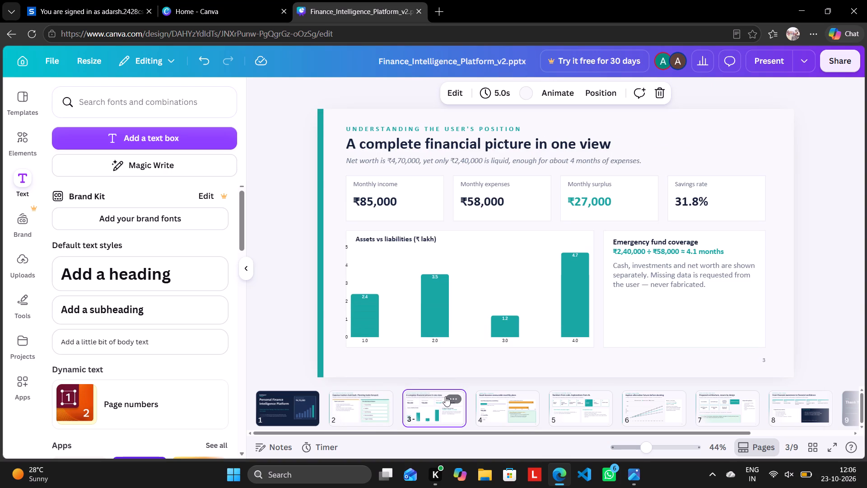
{"action": "left_click", "coordinate": [492, 410]}
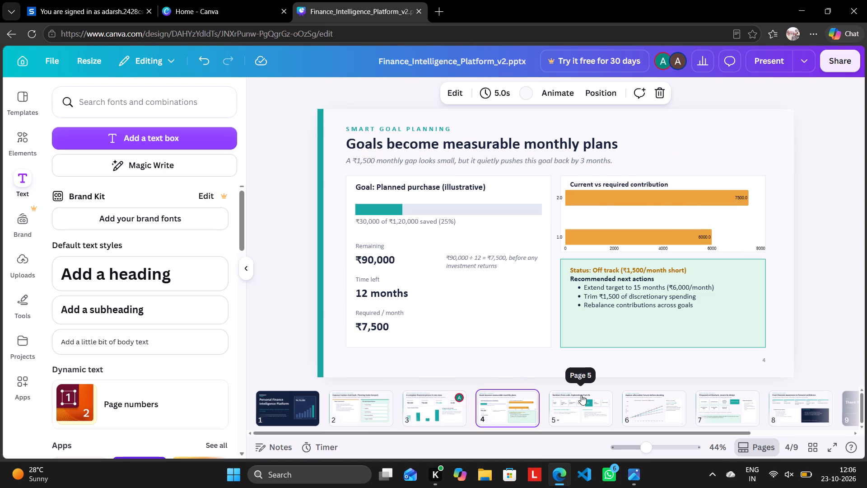
{"action": "left_click", "coordinate": [588, 401]}
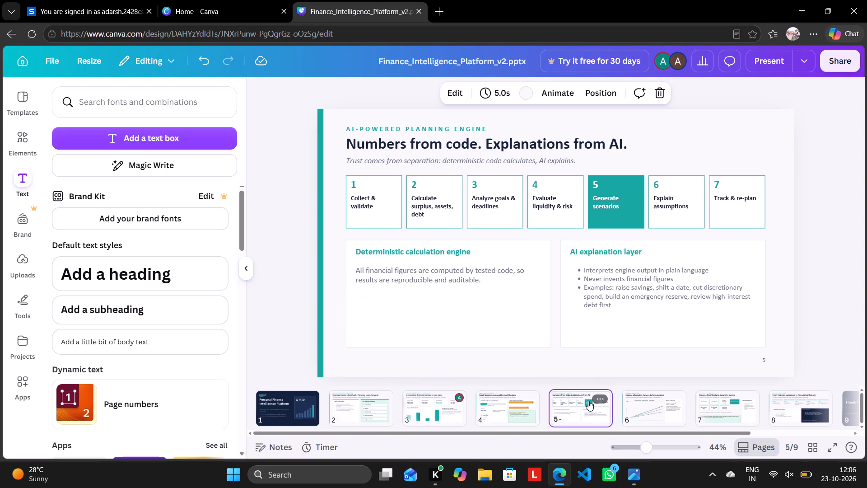
{"action": "left_click", "coordinate": [644, 413]}
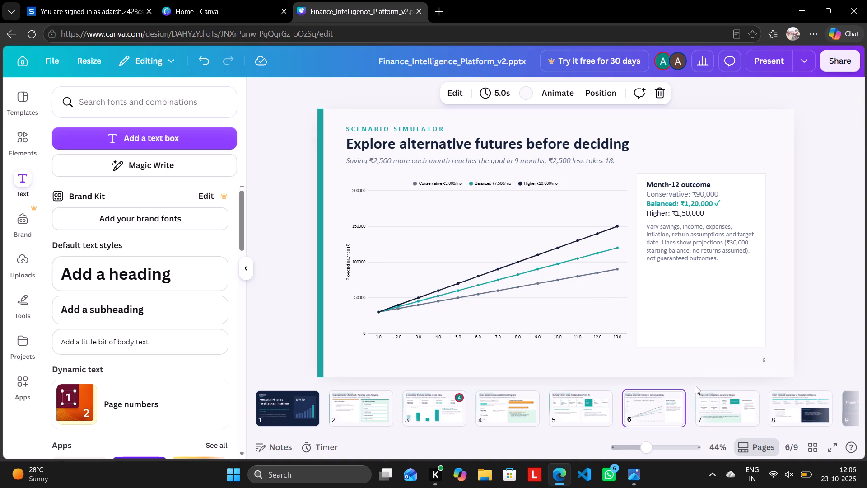
{"action": "left_click", "coordinate": [702, 399]}
{"action": "left_click", "coordinate": [794, 418]}
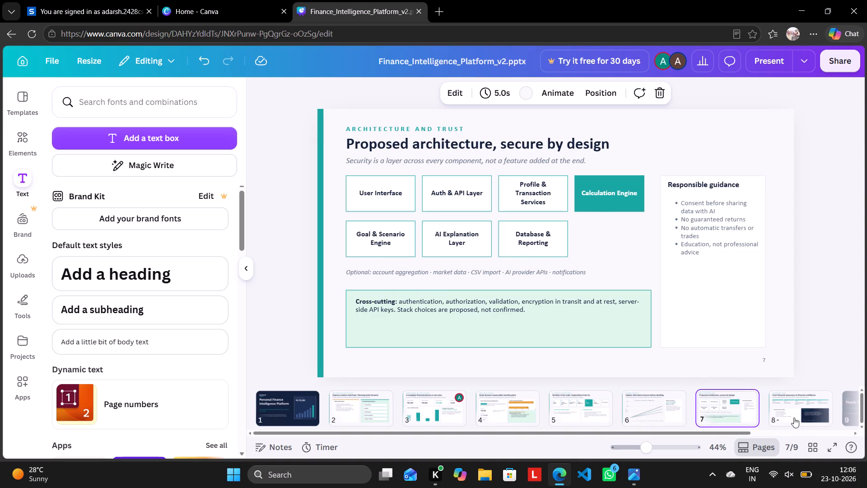
{"action": "scroll", "coordinate": [794, 418], "scroll_direction": "left", "scroll_amount": 4}
{"action": "left_click", "coordinate": [738, 415]}
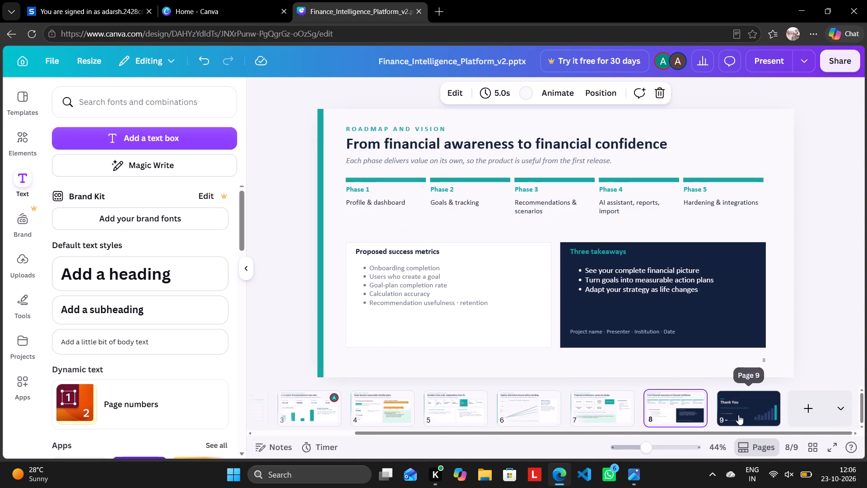
{"action": "scroll", "coordinate": [517, 430], "scroll_direction": "right", "scroll_amount": 6}
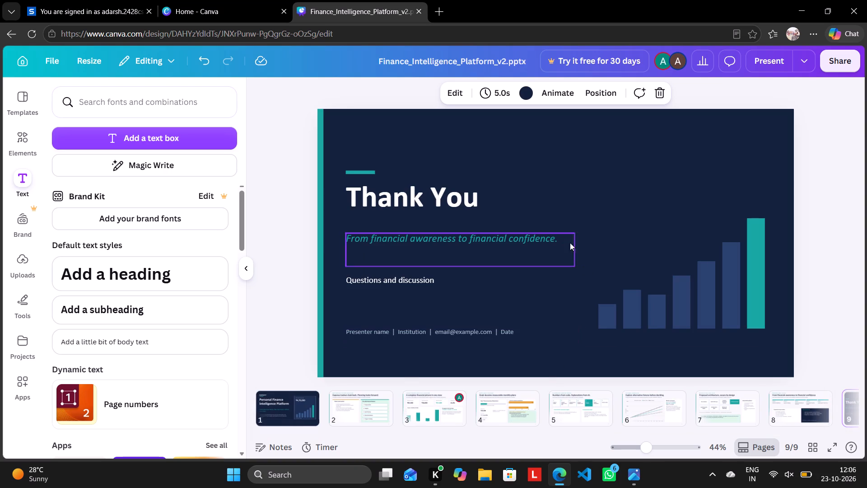
Present the deck full screen from the title slide and page through every slide to Thank You, ending back in the editor.
{"action": "left_click", "coordinate": [19, 182]}
{"action": "left_click", "coordinate": [135, 403]}
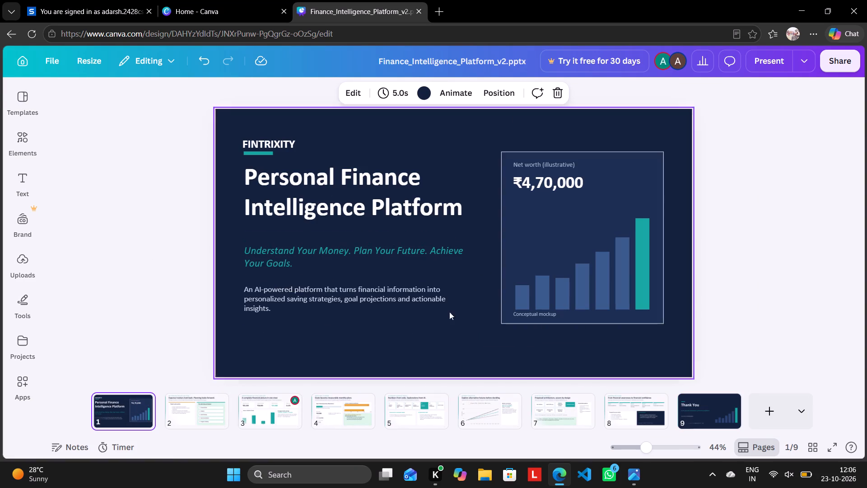
{"action": "left_click", "coordinate": [782, 65]}
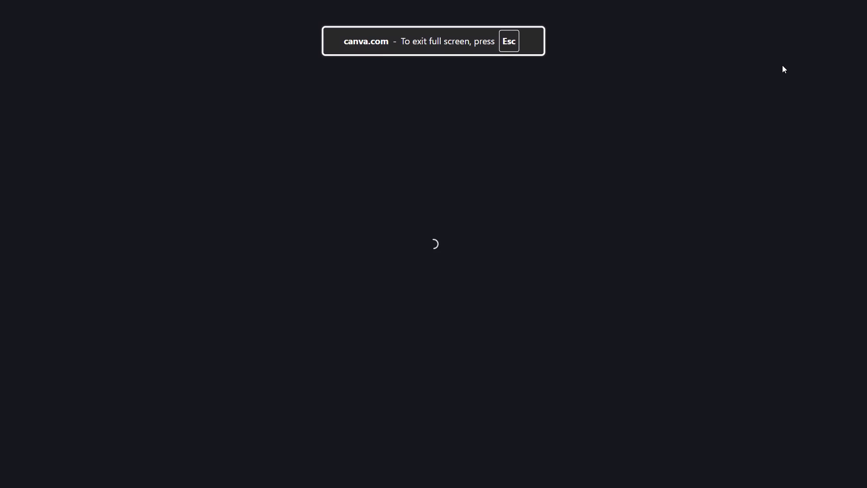
{"action": "key", "text": "Right"}
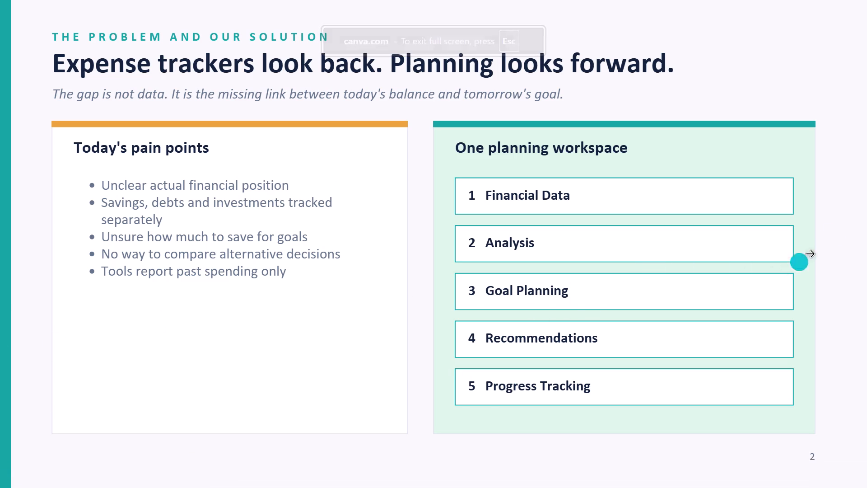
{"action": "key", "text": "Right"}
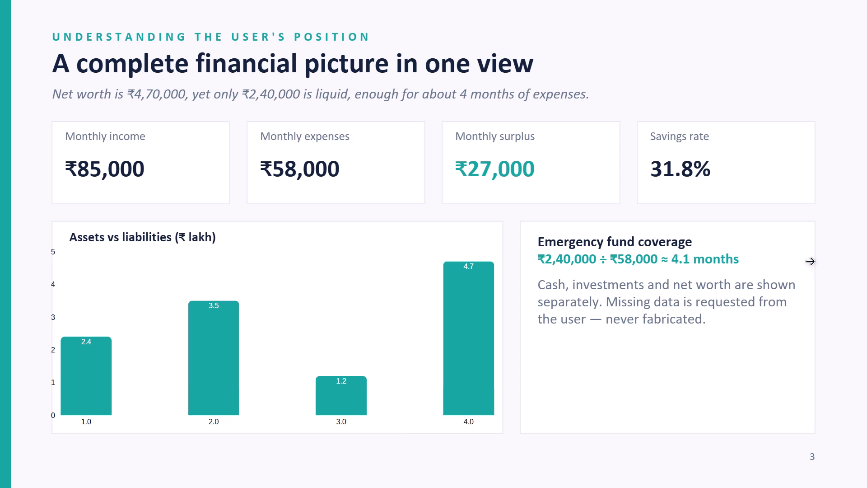
{"action": "key", "text": "Right"}
{"action": "key", "text": "Right"}
{"action": "key", "text": "Right"}
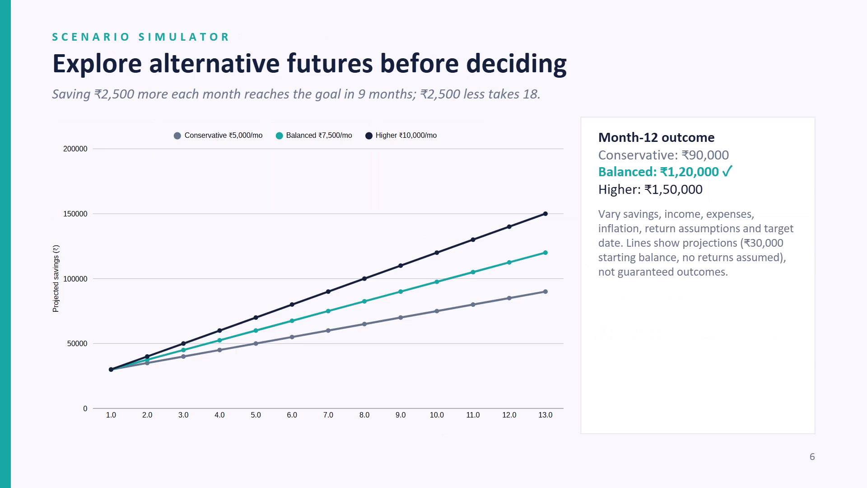
{"action": "key", "text": "Right"}
{"action": "key", "text": "Right"}
{"action": "key", "text": "Right"}
{"action": "key", "text": "Right"}
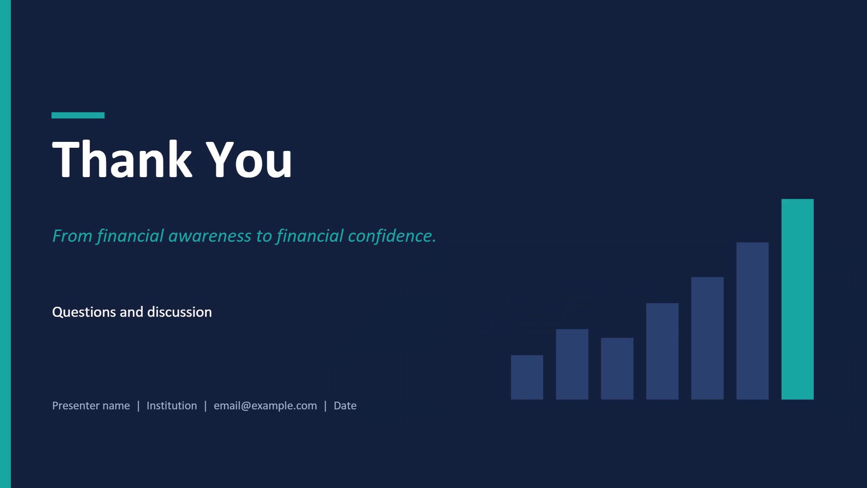
{"action": "key", "text": "Escape"}
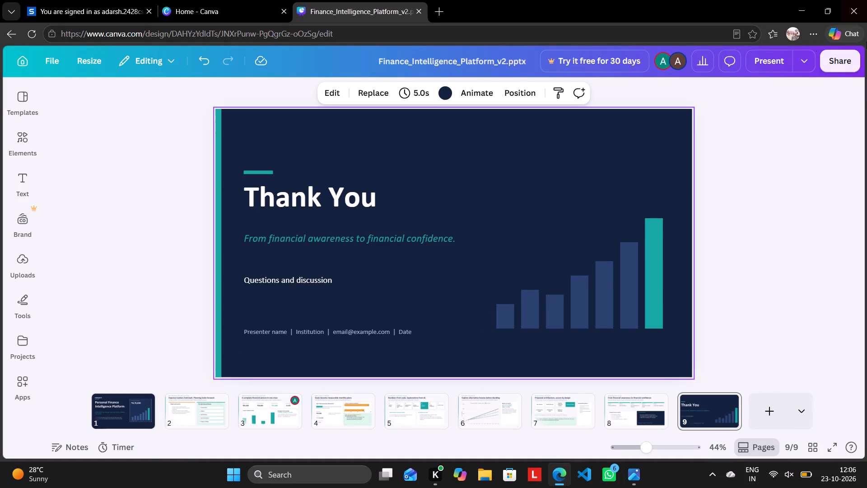
Download all pages of the presentation as a PDF with the Digital preset.
{"action": "left_click", "coordinate": [858, 67]}
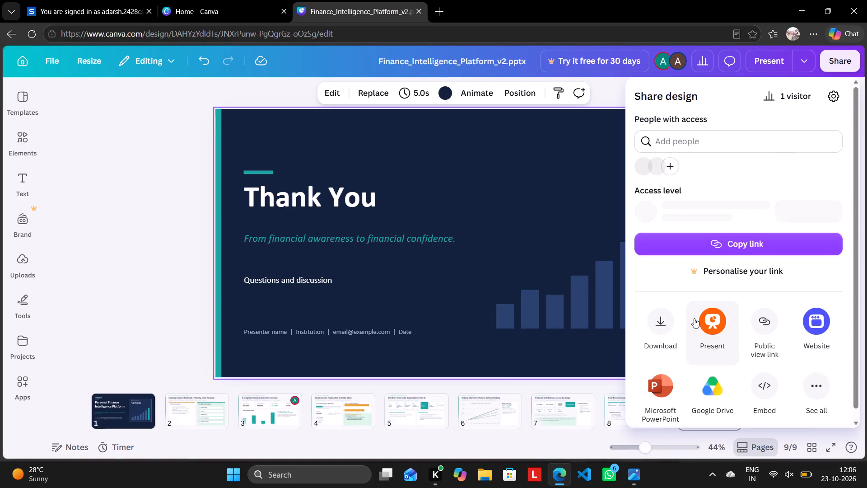
{"action": "left_click", "coordinate": [671, 319]}
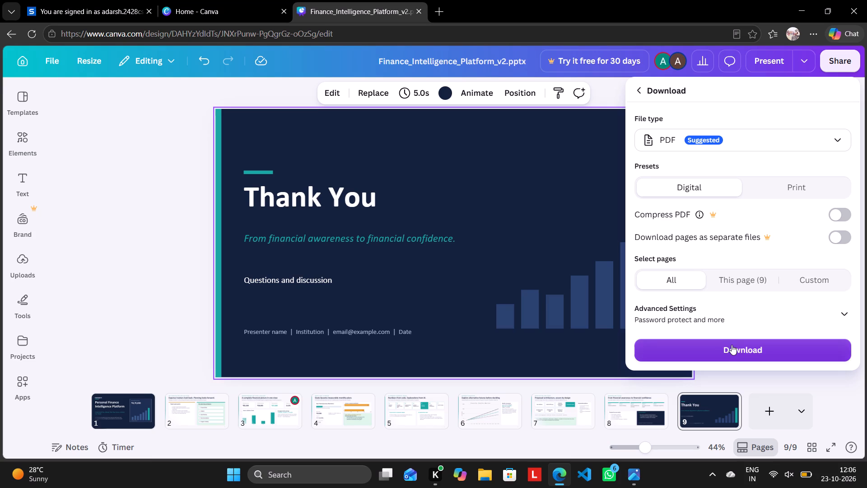
{"action": "left_click", "coordinate": [732, 345]}
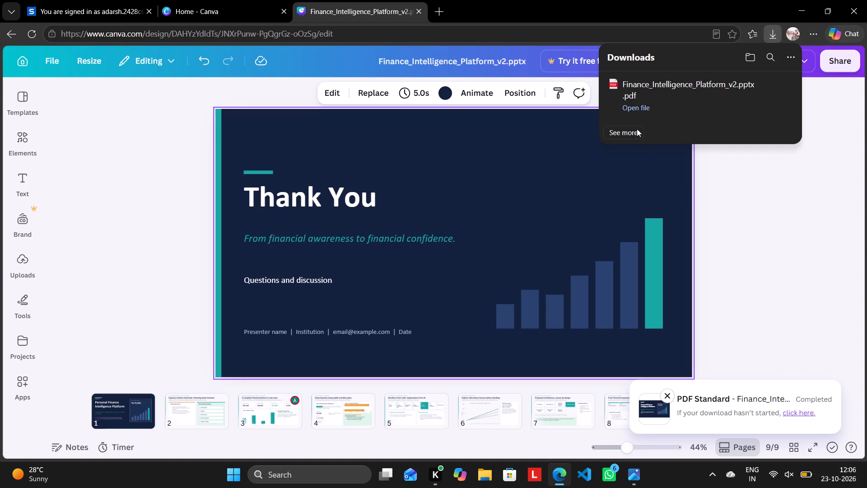
{"action": "left_click", "coordinate": [743, 223]}
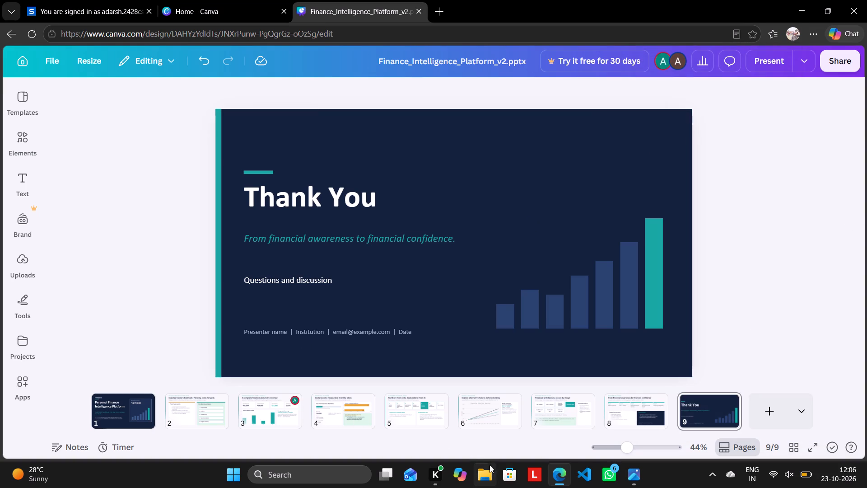
In File Explorer, rename the newly downloaded presentation PDF in the Downloads folder to INNOTECH.pdf.
{"action": "left_click", "coordinate": [484, 471]}
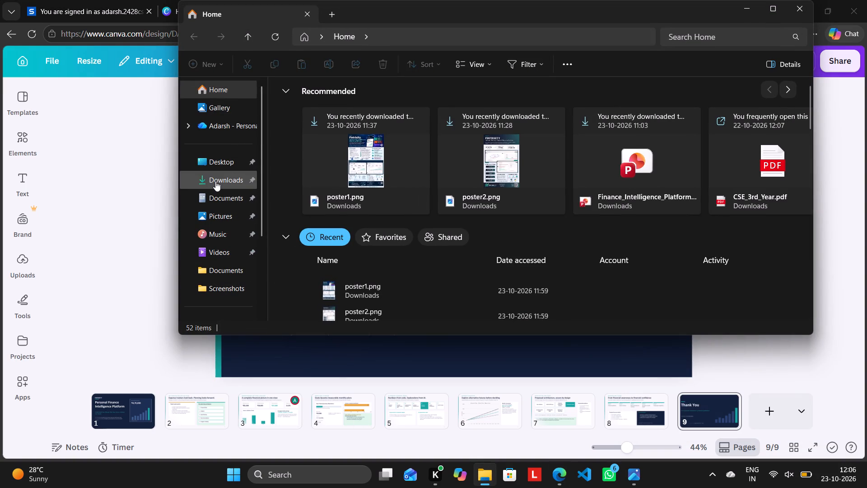
{"action": "left_click", "coordinate": [215, 181]}
{"action": "left_click", "coordinate": [315, 114]}
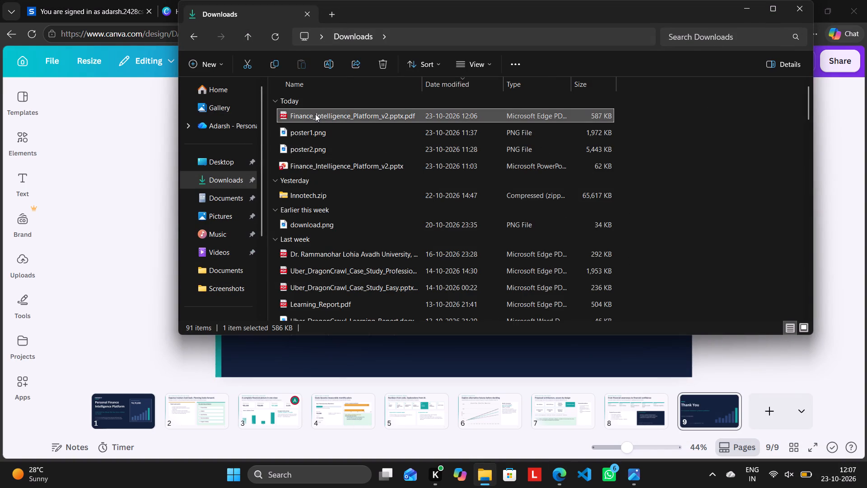
{"action": "left_click", "coordinate": [332, 66]}
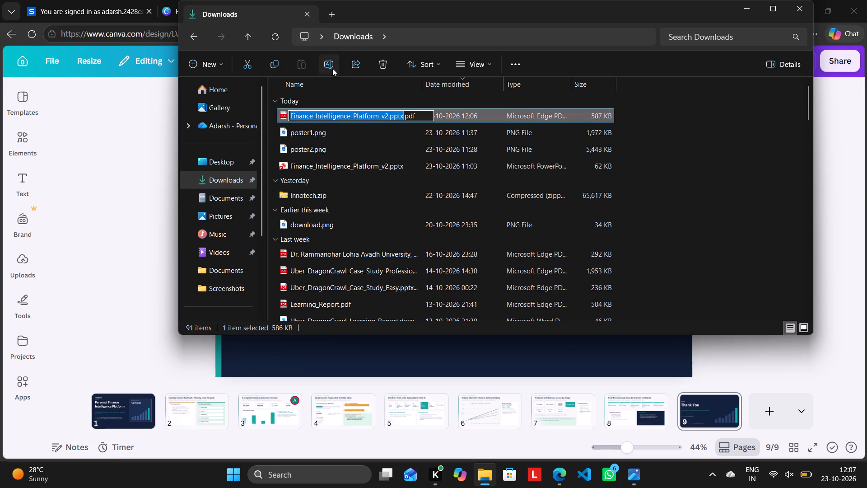
{"action": "left_click", "coordinate": [403, 117]}
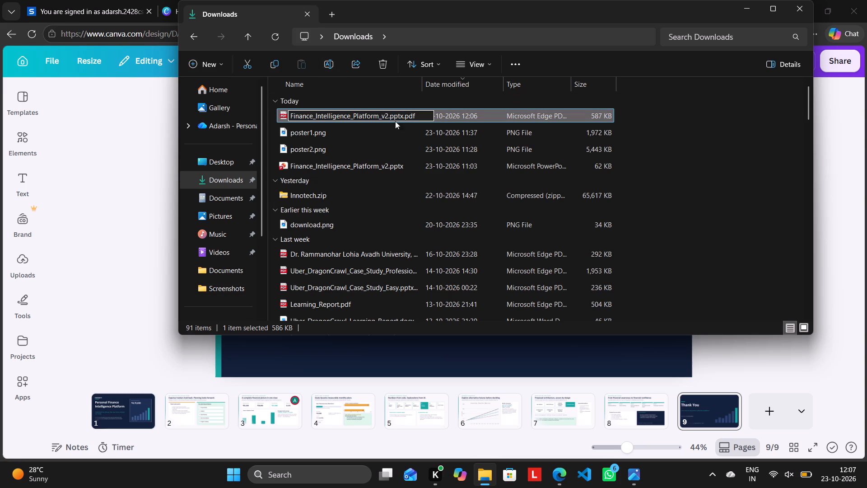
{"action": "key", "text": "BackSpace"}
{"action": "key", "text": "BackSpace"}
{"action": "key", "text": "BackSpace"}
{"action": "key", "text": "BackSpace"}
{"action": "key", "text": "BackSpace"}
{"action": "key", "text": "BackSpace"}
{"action": "key", "text": "BackSpace"}
{"action": "key", "text": "BackSpace"}
{"action": "key", "text": "BackSpace"}
{"action": "key", "text": "BackSpace"}
{"action": "key", "text": "BackSpace"}
{"action": "key", "text": "BackSpace"}
{"action": "key", "text": "BackSpace"}
{"action": "key", "text": "BackSpace"}
{"action": "key", "text": "BackSpace"}
{"action": "key", "text": "BackSpace"}
{"action": "key", "text": "BackSpace"}
{"action": "key", "text": "BackSpace"}
{"action": "key", "text": "BackSpace"}
{"action": "key", "text": "BackSpace"}
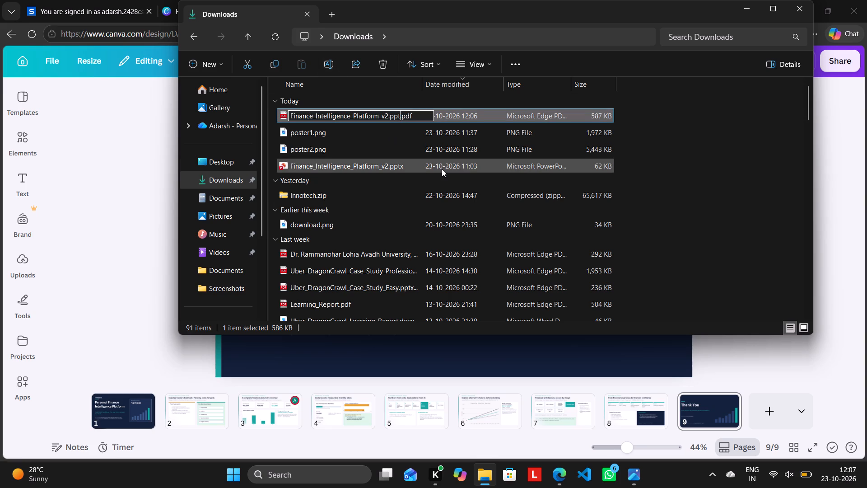
{"action": "key", "text": "BackSpace"}
{"action": "key", "text": "BackSpace"}
{"action": "key", "text": "BackSpace"}
{"action": "key", "text": "BackSpace"}
{"action": "key", "text": "BackSpace"}
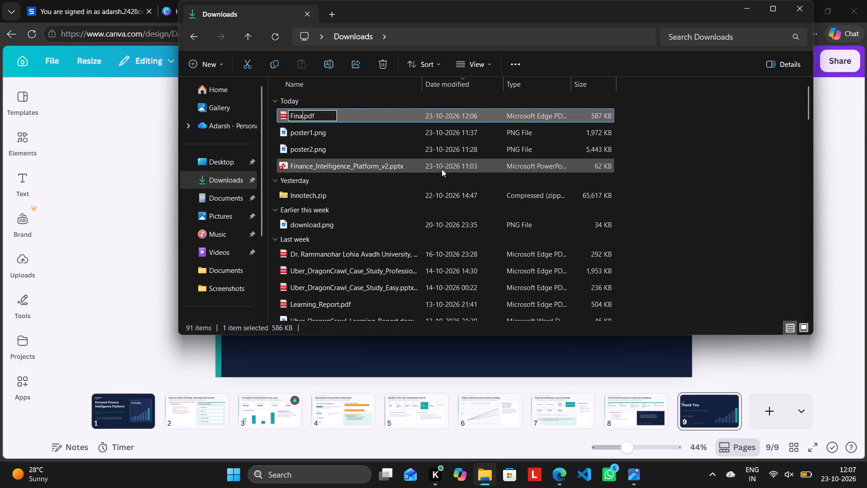
{"action": "key", "text": "BackSpace"}
{"action": "key", "text": "BackSpace"}
{"action": "key", "text": "BackSpace"}
{"action": "key", "text": "BackSpace"}
{"action": "type", "text": "iNNOTECH"}
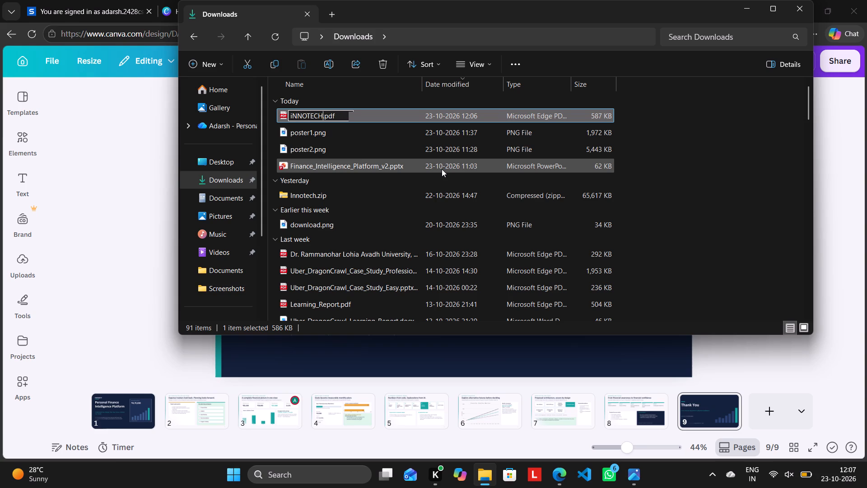
{"action": "key", "text": "Left"}
{"action": "key", "text": "Left"}
{"action": "key", "text": "Left"}
{"action": "key", "text": "Left"}
{"action": "key", "text": "Left"}
{"action": "key", "text": "Left"}
{"action": "key", "text": "Left"}
{"action": "key", "text": "Left"}
{"action": "key", "text": "Right"}
{"action": "key", "text": "BackSpace"}
{"action": "key", "text": "i"}
{"action": "key", "text": "Right"}
{"action": "key", "text": "Right"}
{"action": "key", "text": "Right"}
{"action": "key", "text": "Right"}
{"action": "key", "text": "Right"}
{"action": "key", "text": "Right"}
{"action": "key", "text": "Right"}
{"action": "key", "text": "Return"}
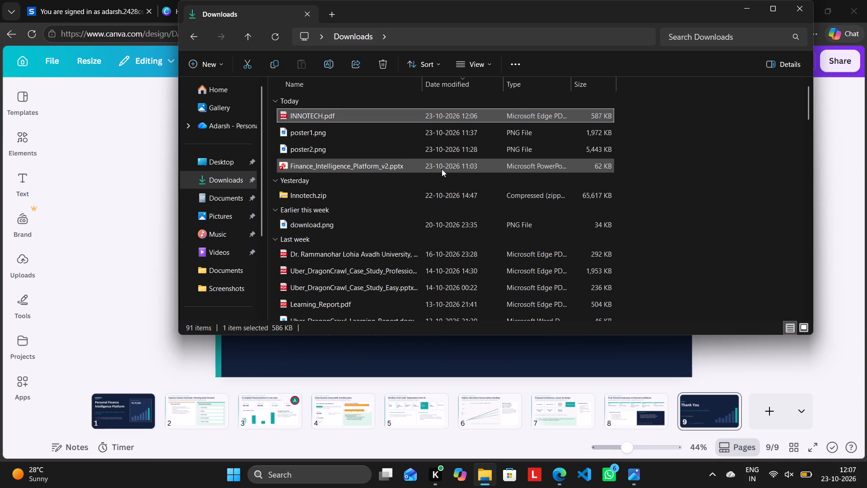
Open INNOTECH.pdf and look through all its pages from the title slide to the Thank You slide.
{"action": "double_click", "coordinate": [421, 119]}
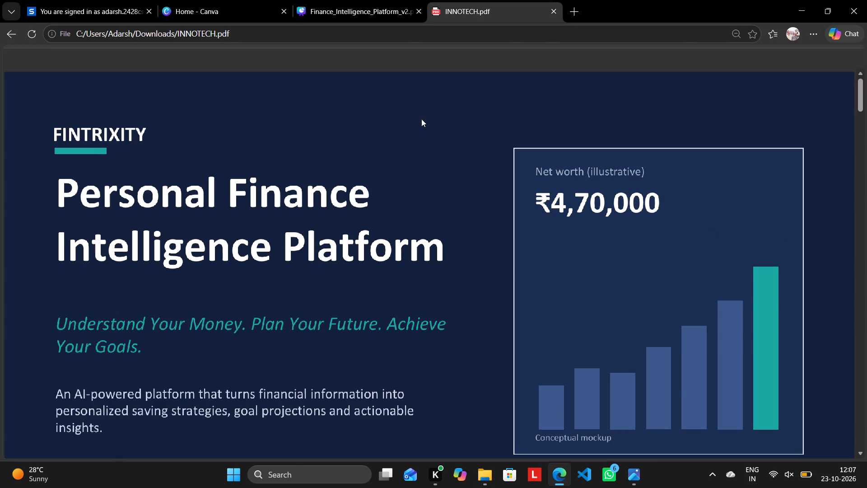
{"action": "scroll", "coordinate": [446, 224], "scroll_direction": "down", "scroll_amount": 7}
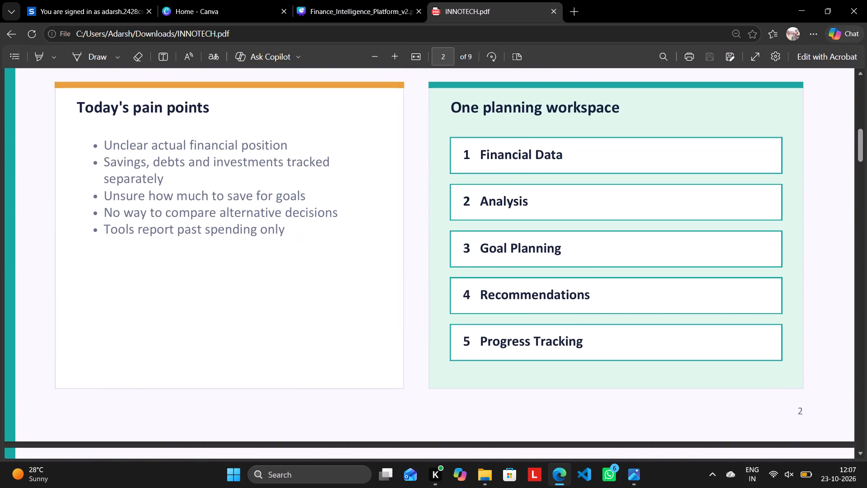
{"action": "scroll", "coordinate": [446, 224], "scroll_direction": "down", "scroll_amount": 9}
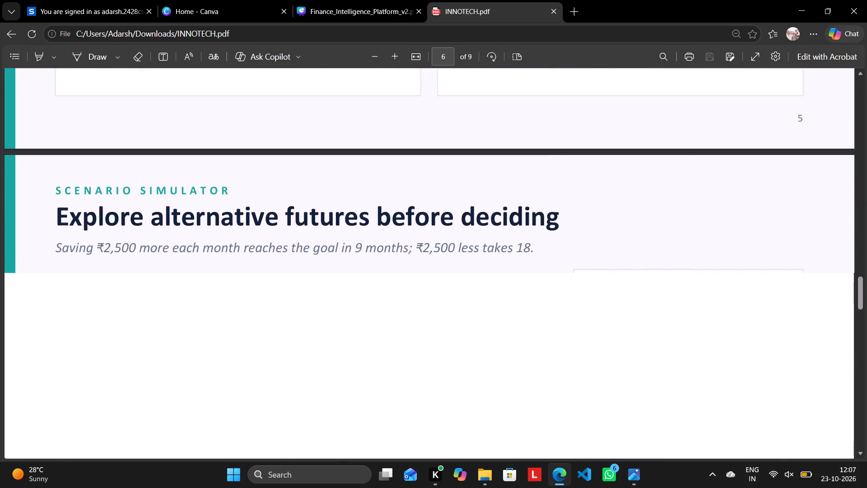
{"action": "scroll", "coordinate": [446, 224], "scroll_direction": "down", "scroll_amount": 9}
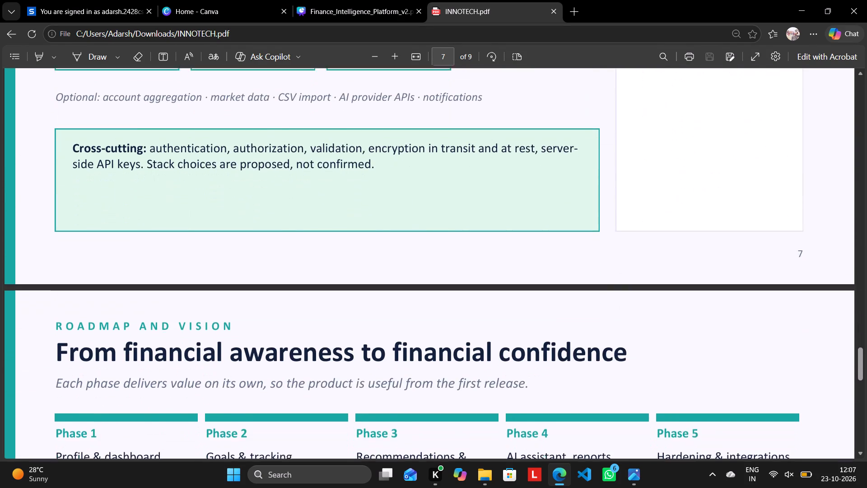
{"action": "scroll", "coordinate": [446, 224], "scroll_direction": "down", "scroll_amount": 10}
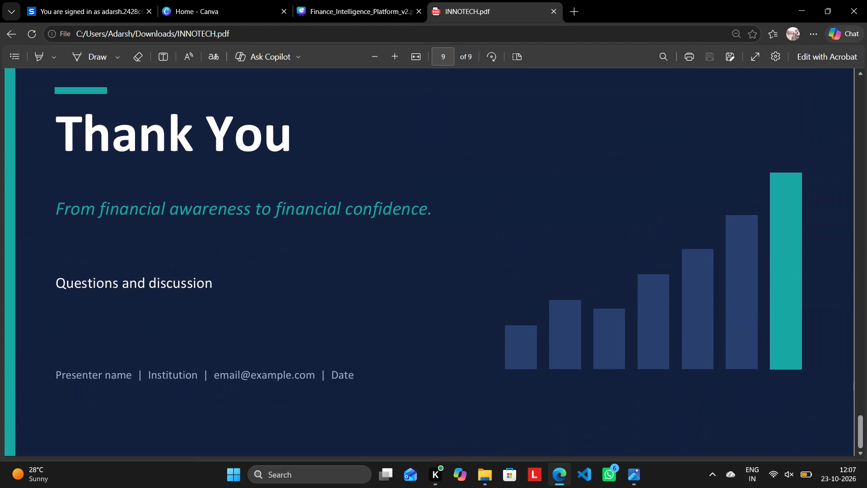
{"action": "scroll", "coordinate": [446, 224], "scroll_direction": "up", "scroll_amount": 20}
{"action": "scroll", "coordinate": [446, 224], "scroll_direction": "up", "scroll_amount": 5}
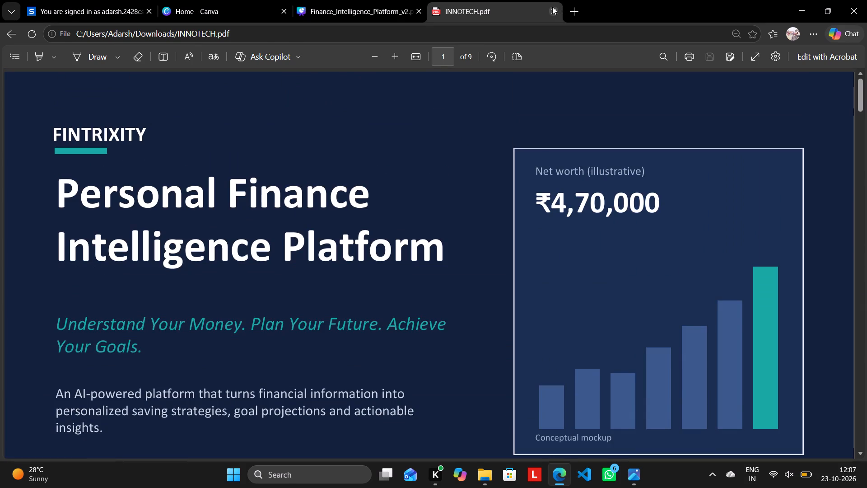
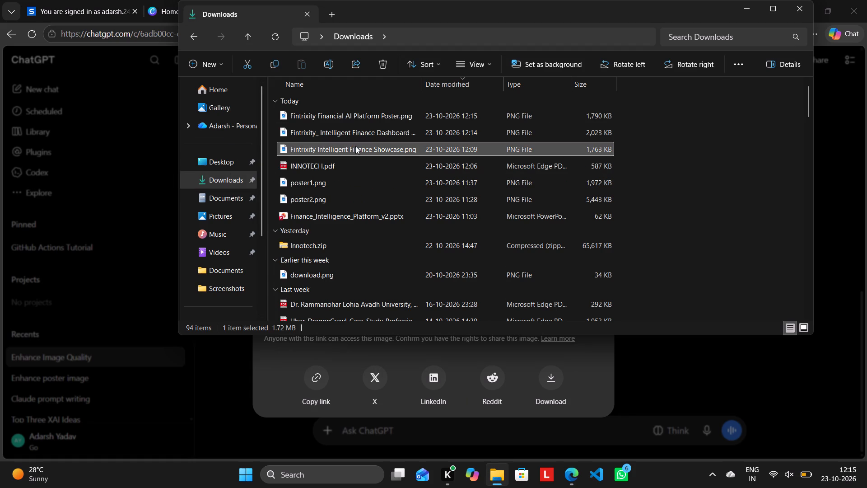
{"action": "right_click", "coordinate": [355, 146]}
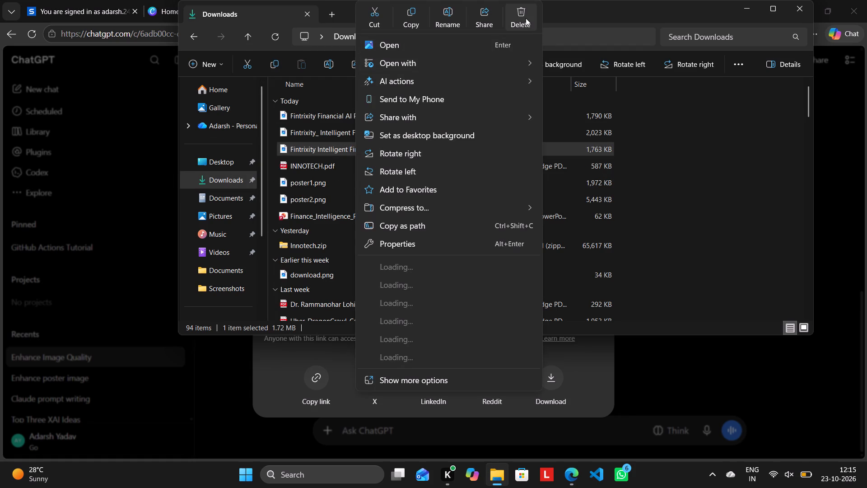
{"action": "left_click", "coordinate": [526, 18]}
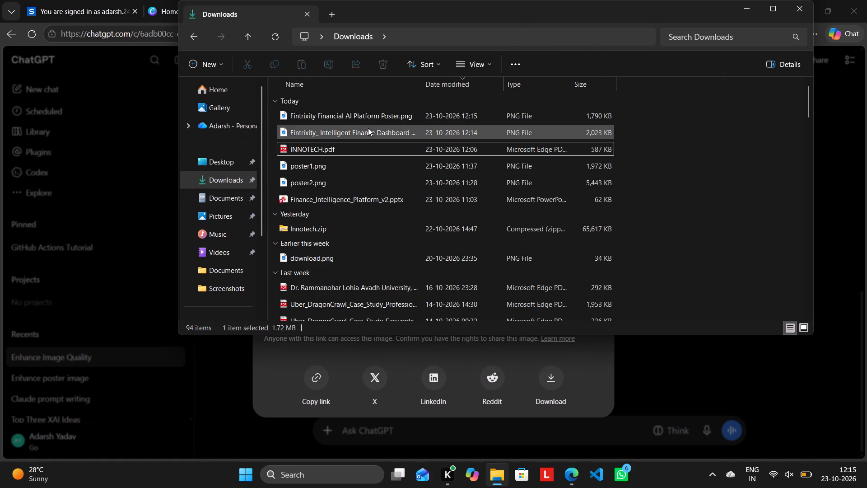
Look through the poster images in Photos, then delete the older poster1.png and poster2.png from Downloads.
{"action": "double_click", "coordinate": [368, 128]}
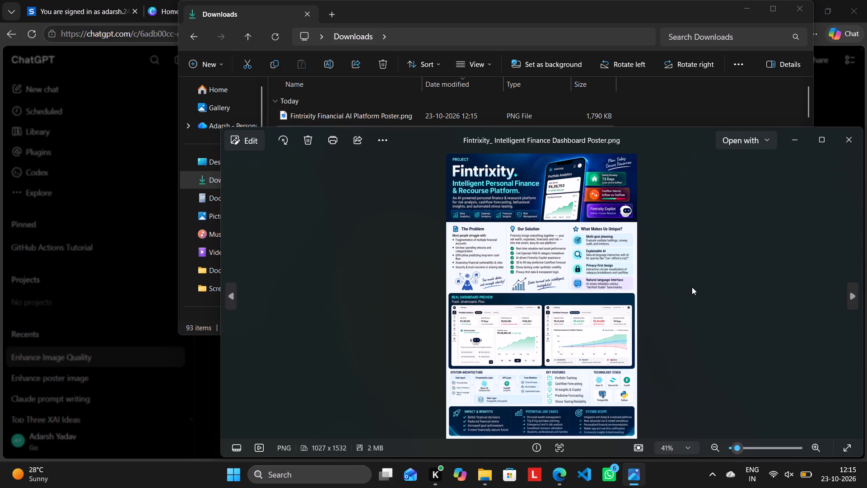
{"action": "left_click", "coordinate": [850, 296]}
{"action": "left_click", "coordinate": [850, 296]}
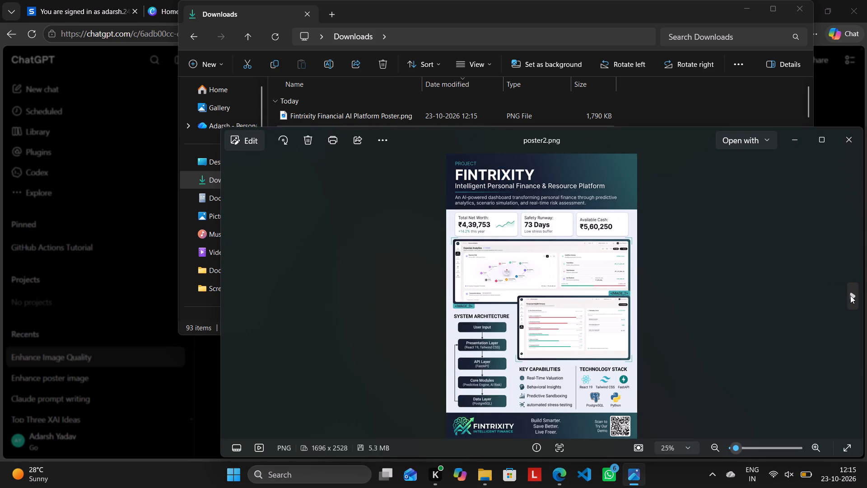
{"action": "left_click", "coordinate": [850, 296]}
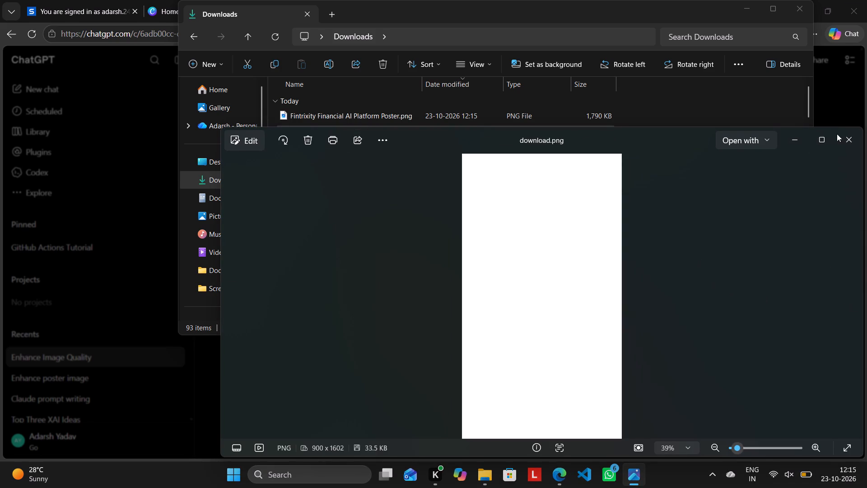
{"action": "left_click", "coordinate": [848, 140]}
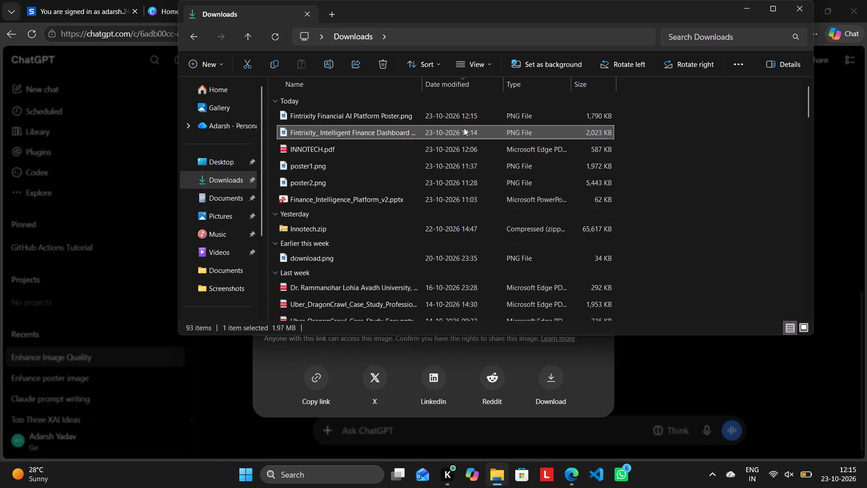
{"action": "left_click", "coordinate": [354, 168]}
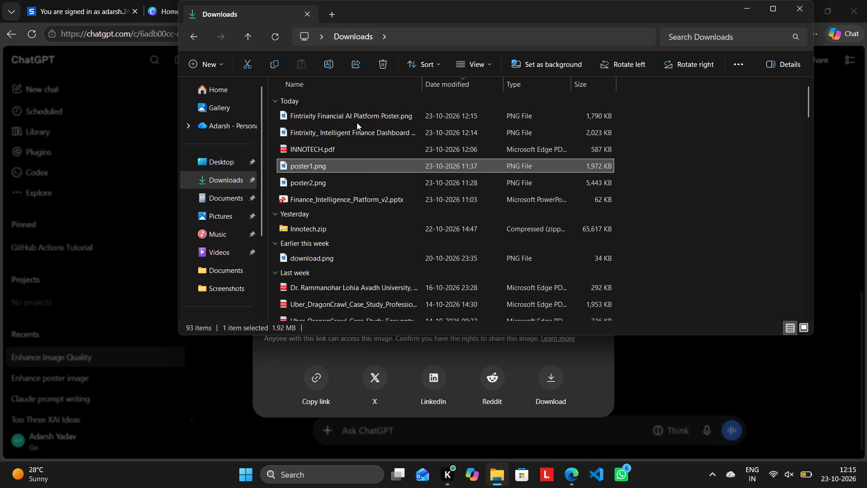
{"action": "left_click", "coordinate": [380, 66]}
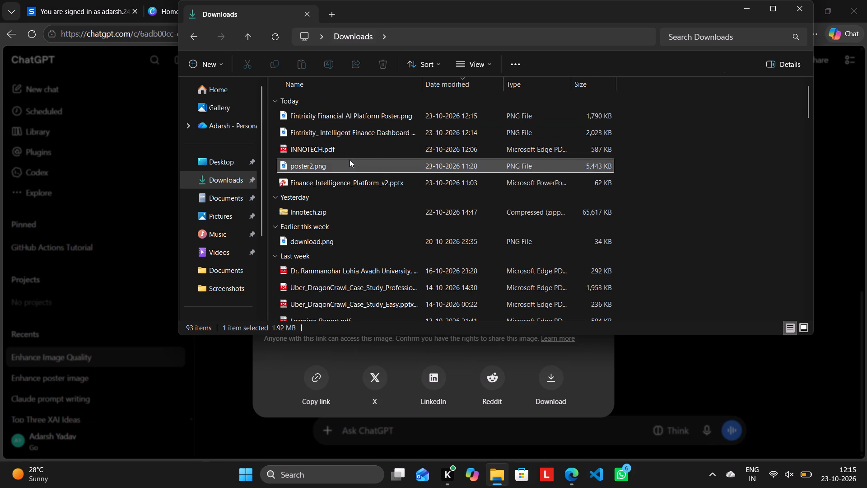
{"action": "left_click", "coordinate": [349, 160]}
{"action": "left_click", "coordinate": [373, 72]}
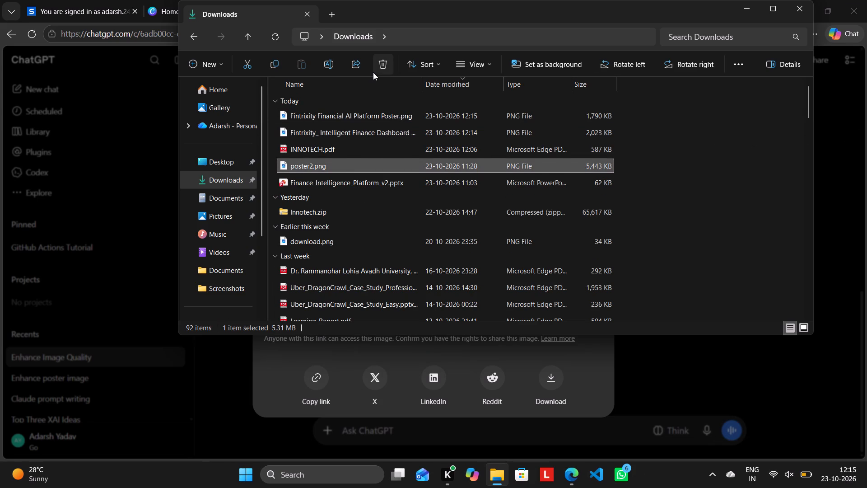
Open the downloaded Intelligent Finance Dashboard and Financial AI Platform posters one after the other to check them, and close the folder.
{"action": "left_click", "coordinate": [344, 137]}
{"action": "double_click", "coordinate": [344, 137]}
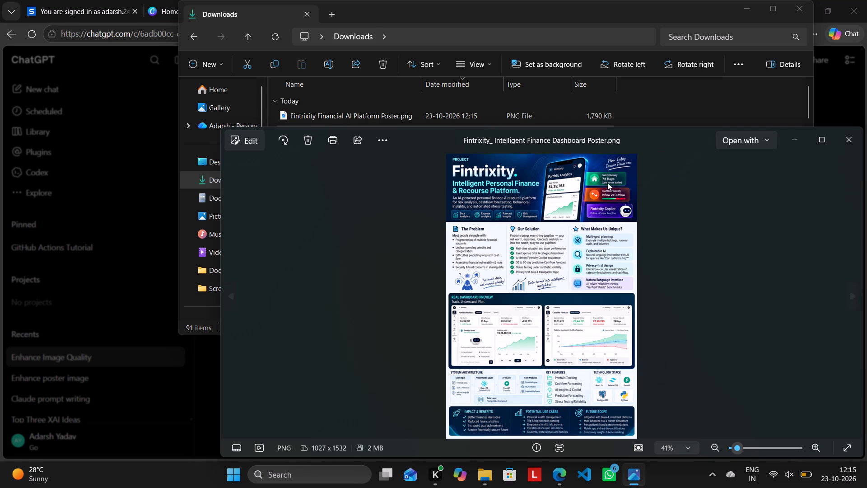
{"action": "left_click", "coordinate": [848, 142]}
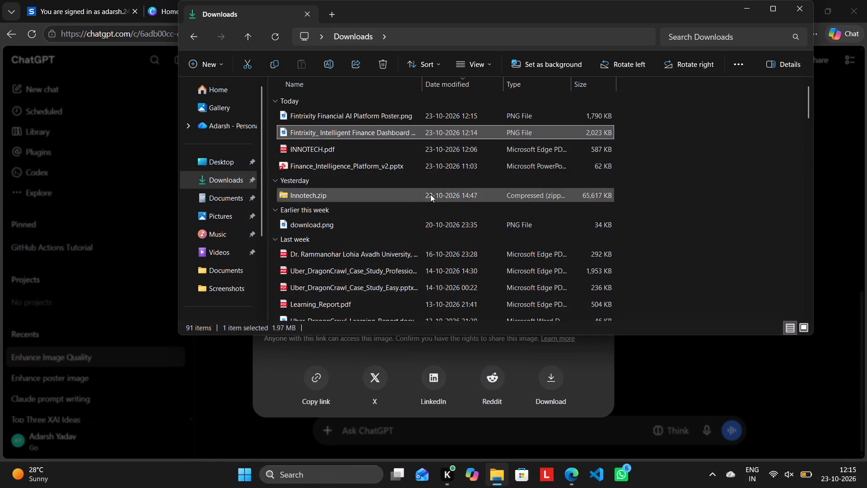
{"action": "double_click", "coordinate": [402, 113]}
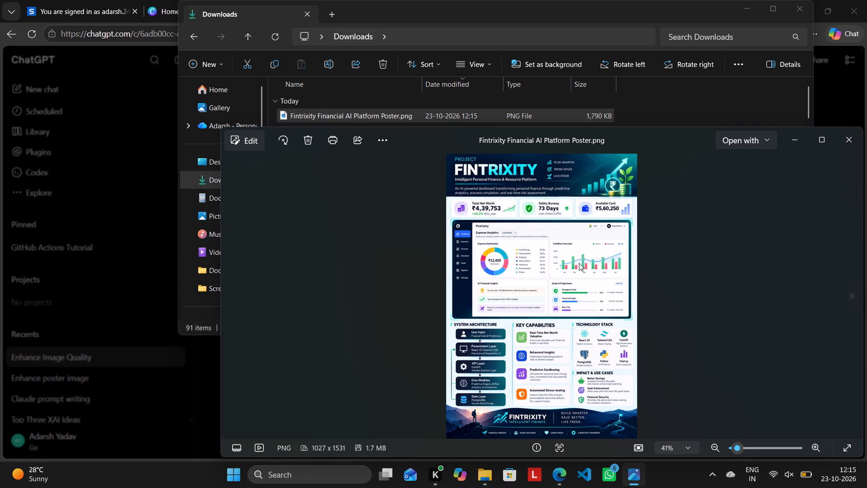
{"action": "left_click", "coordinate": [850, 146]}
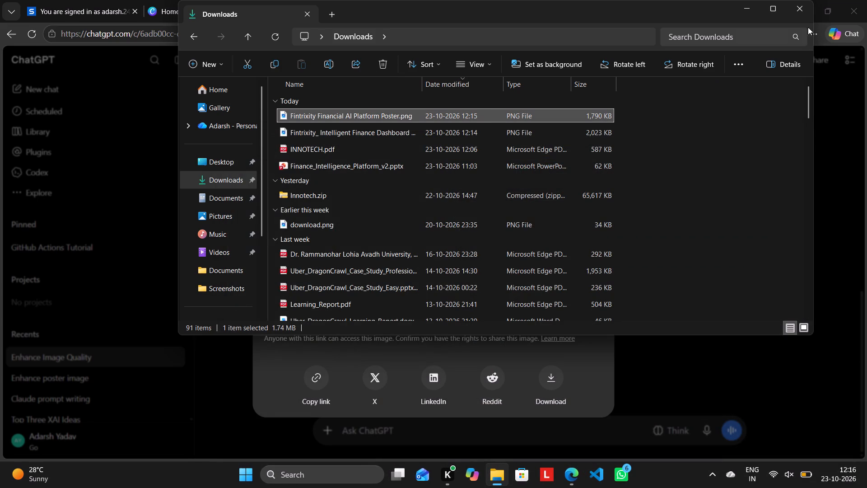
{"action": "left_click", "coordinate": [795, 7]}
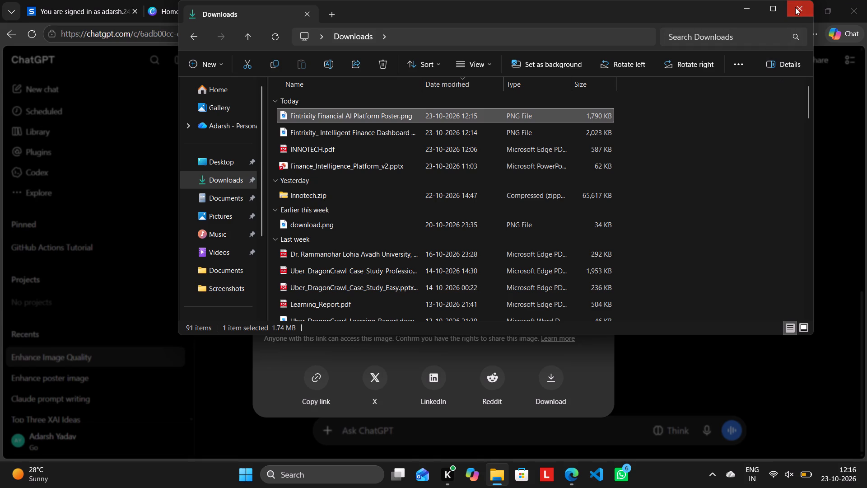
Return to the Finance_Intelligence_Platform_v2.pptx presentation in Canva and examine slide 7 and the boxes on slide 5.
{"action": "left_click", "coordinate": [325, 0]}
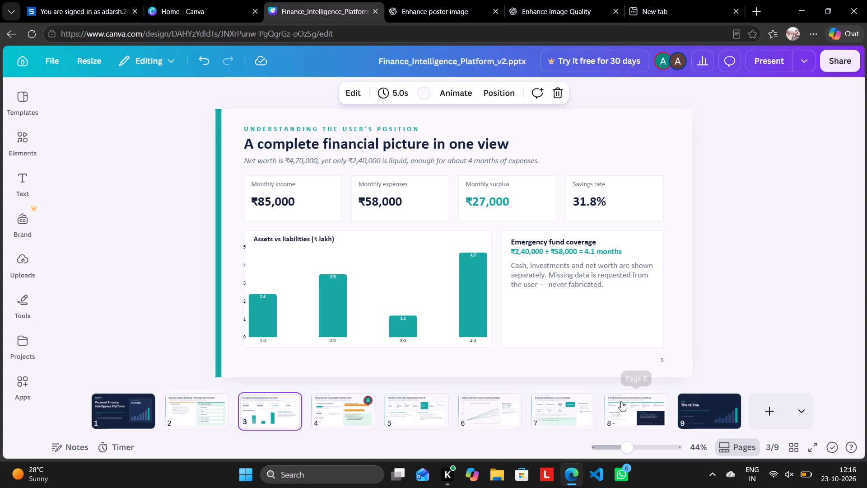
{"action": "left_click", "coordinate": [587, 406]}
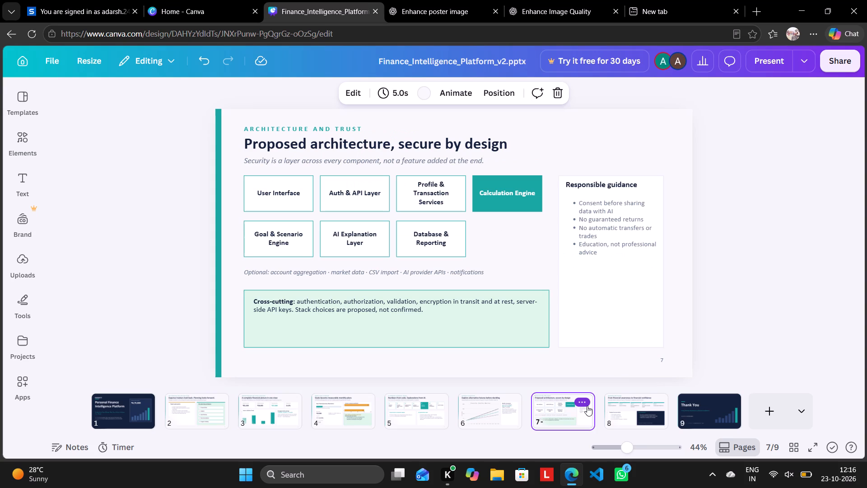
{"action": "left_click", "coordinate": [431, 412]}
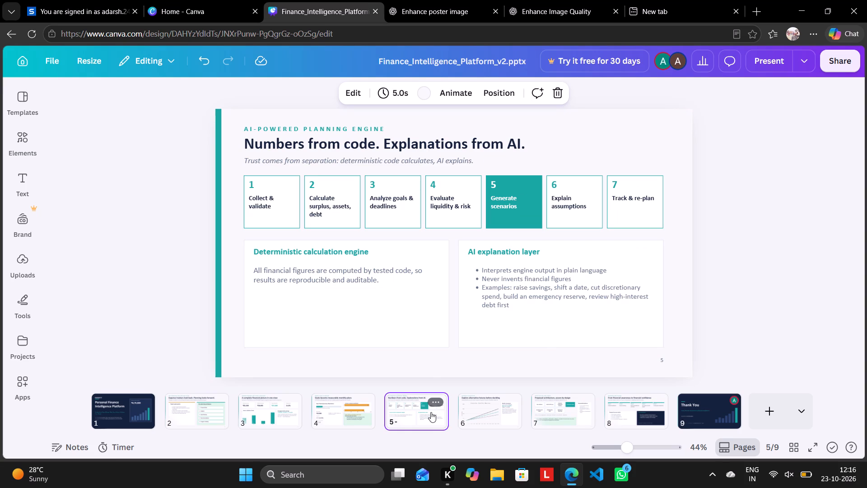
{"action": "left_click", "coordinate": [583, 190]}
{"action": "left_click", "coordinate": [619, 204]}
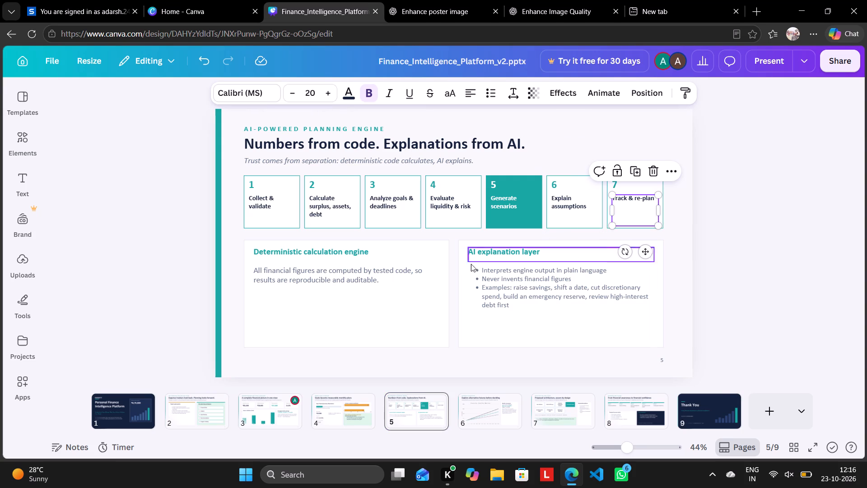
{"action": "left_click", "coordinate": [383, 278]}
{"action": "left_click", "coordinate": [356, 325]}
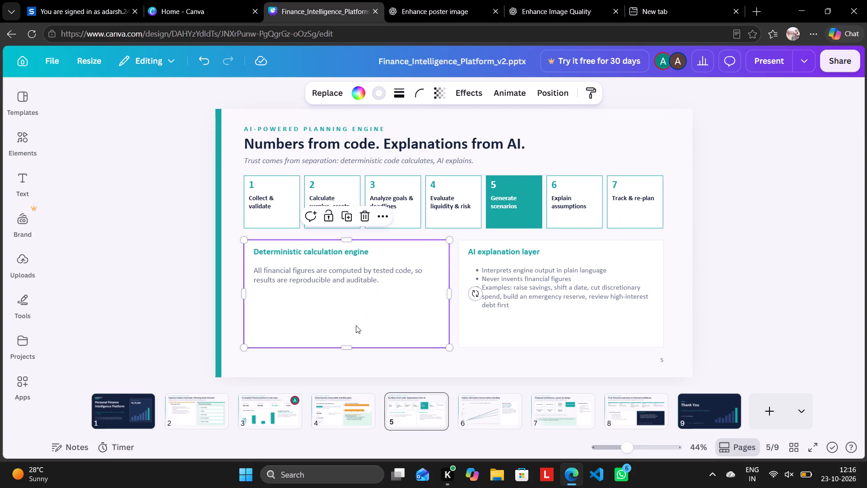
{"action": "left_click", "coordinate": [464, 337]}
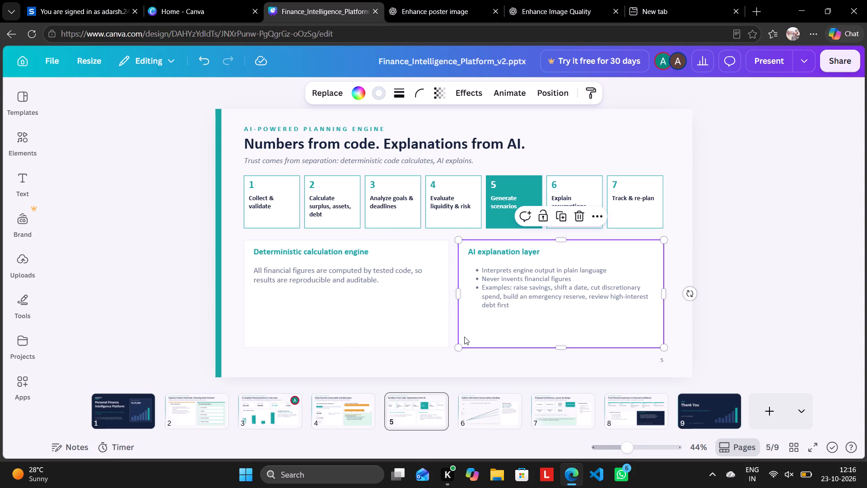